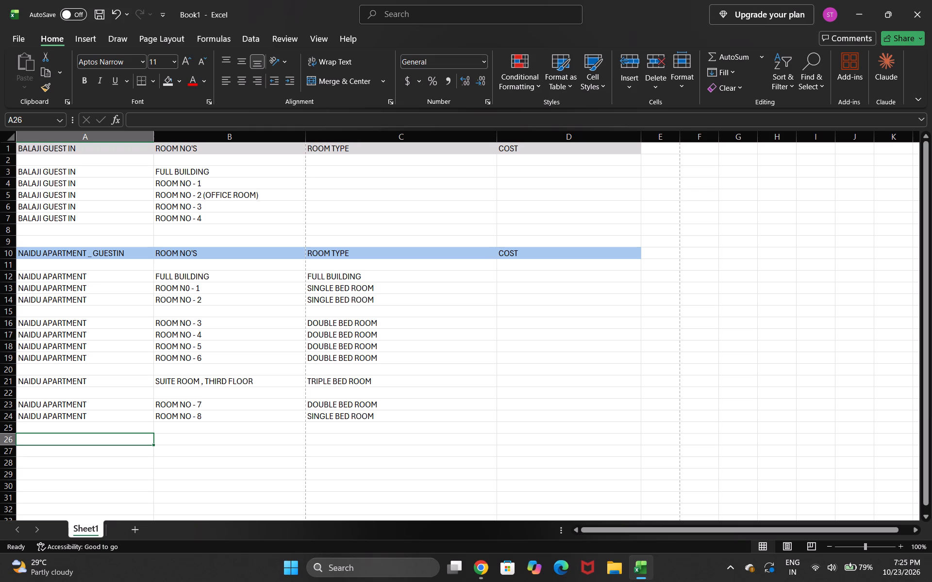
Fill the BALAJI GUEST IN header cells A1 to D1 with the medium sky-blue theme colour.
left_click(104, 151)
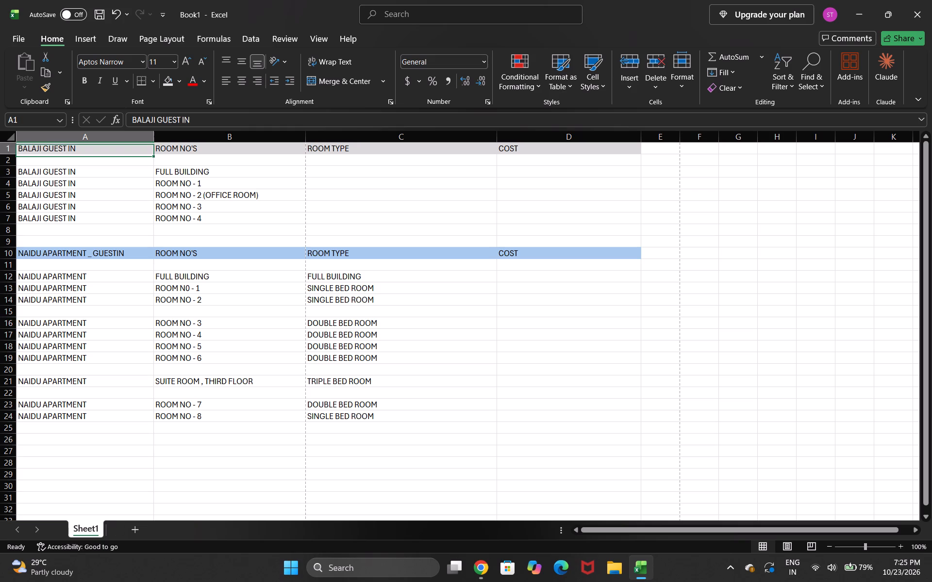
left_click(171, 81)
left_click(170, 80)
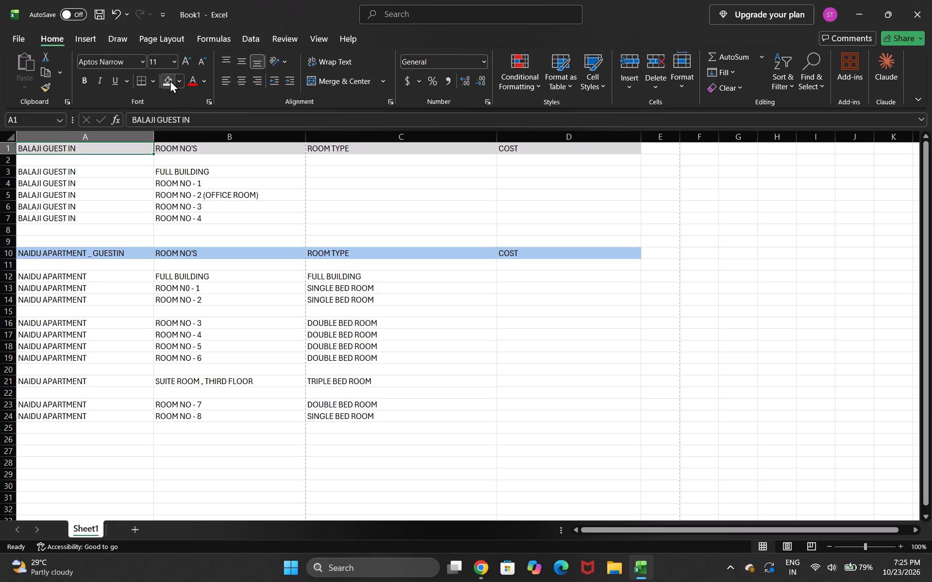
left_click(180, 80)
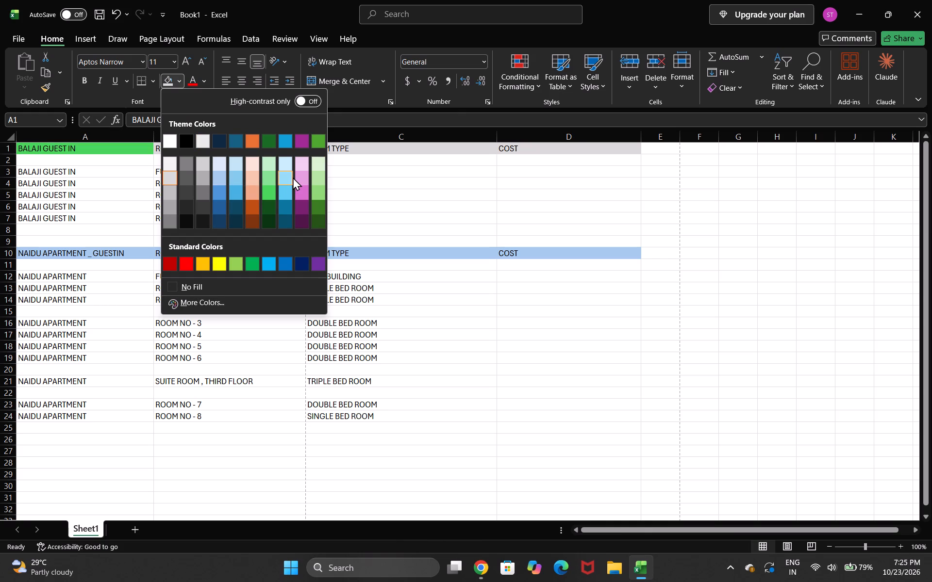
left_click(232, 192)
left_click(203, 151)
left_click(166, 81)
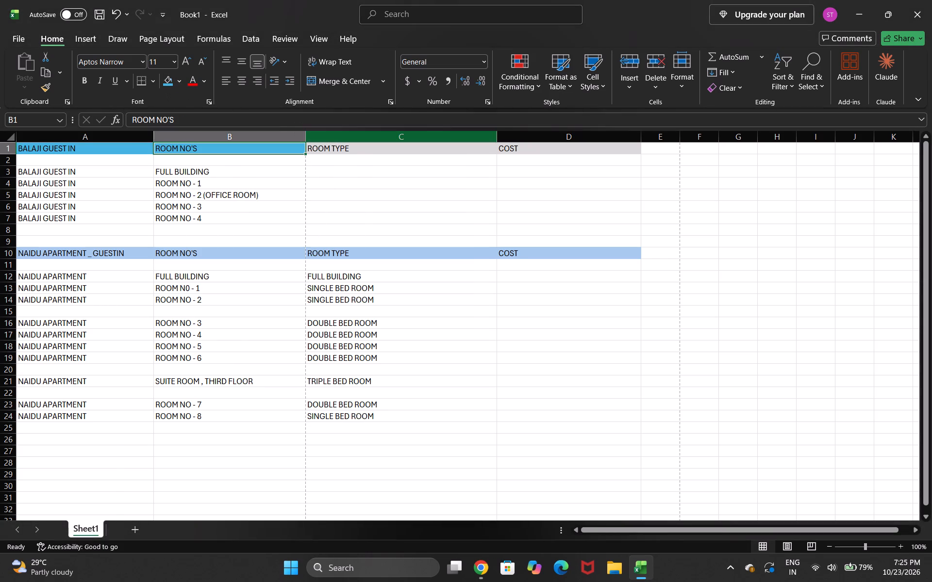
left_click(330, 147)
left_click(170, 86)
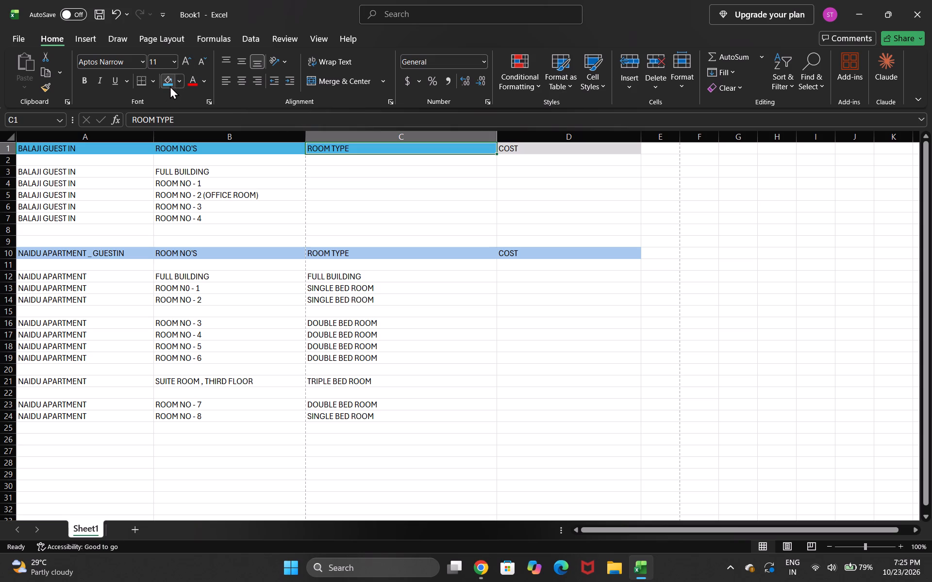
left_click(546, 150)
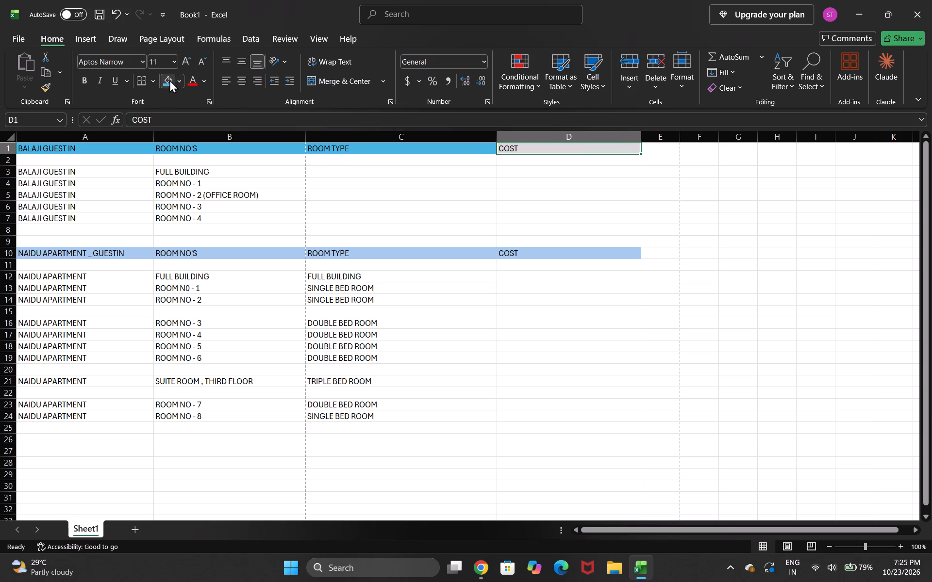
left_click(168, 80)
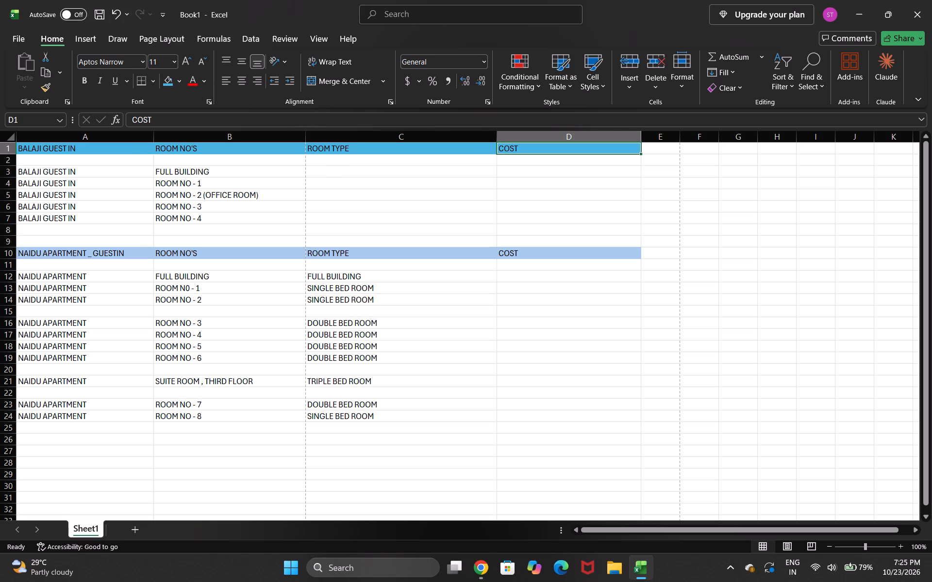
Enter a header row in A26 to D26: JAYALAKSMI GUEST IN, ROOM NO'S, ROOM TYPE and COST.
left_click(82, 443)
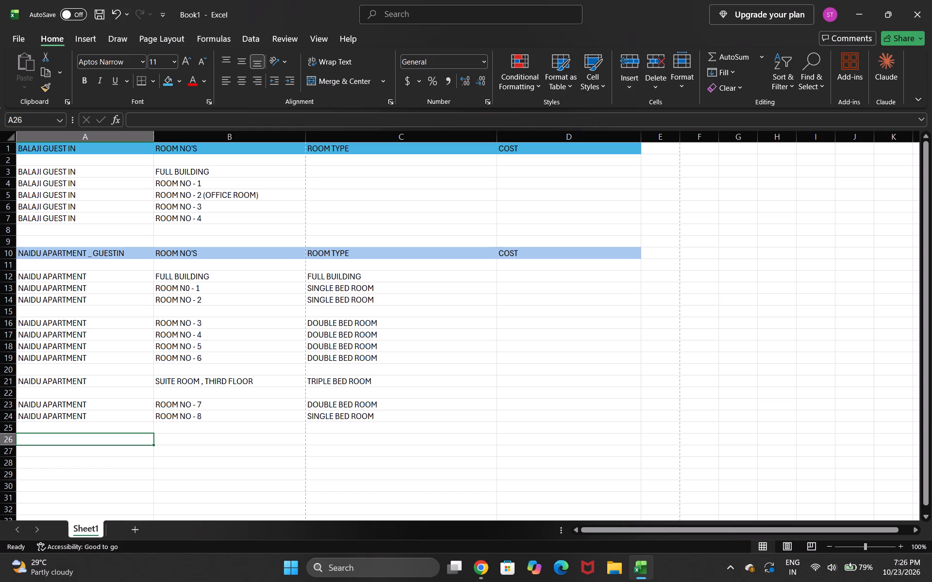
type("JAYAL")
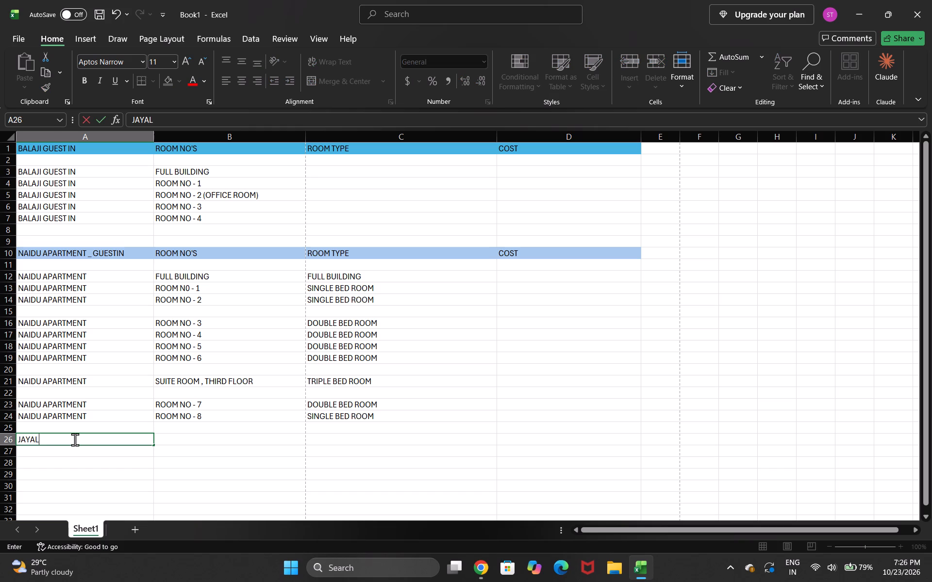
type("AKH")
key("BackSpace")
type("SMI")
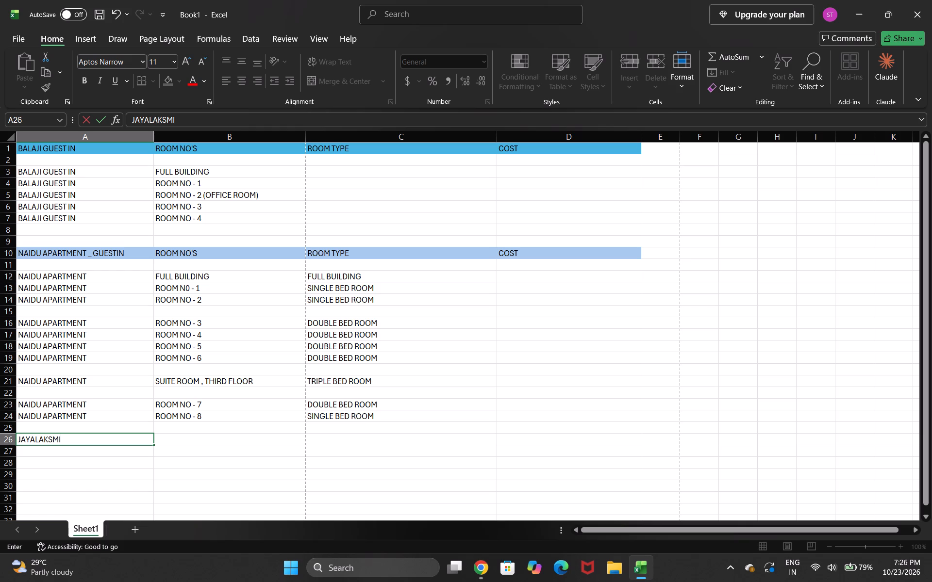
key("space")
type("GUEST IN")
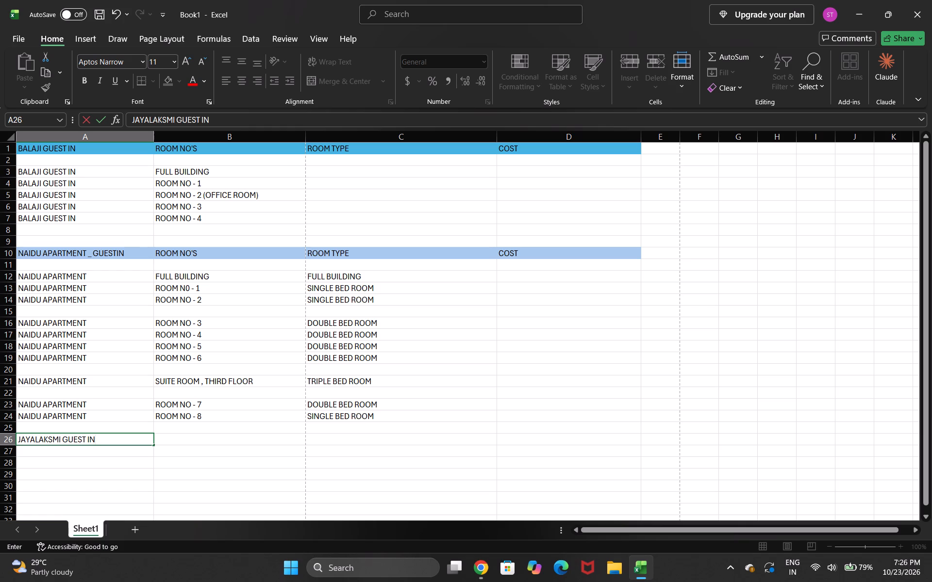
left_click(204, 444)
type("ROOM NO")
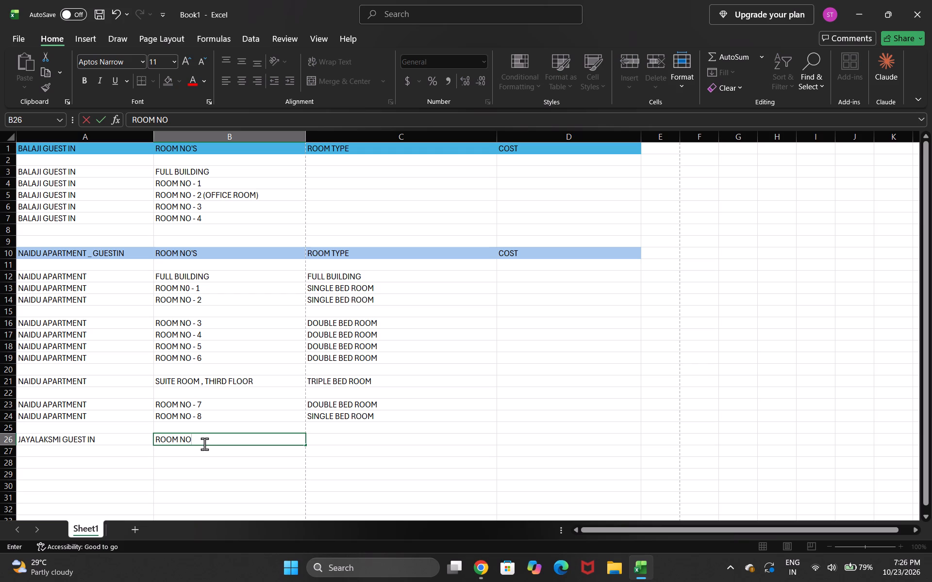
type("'S")
left_click(327, 440)
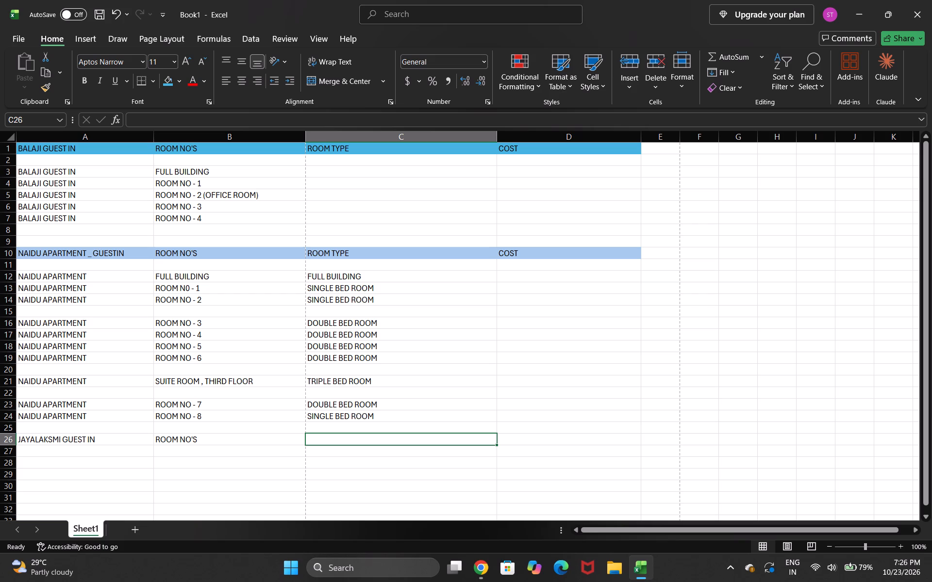
type("ROOM TYPE")
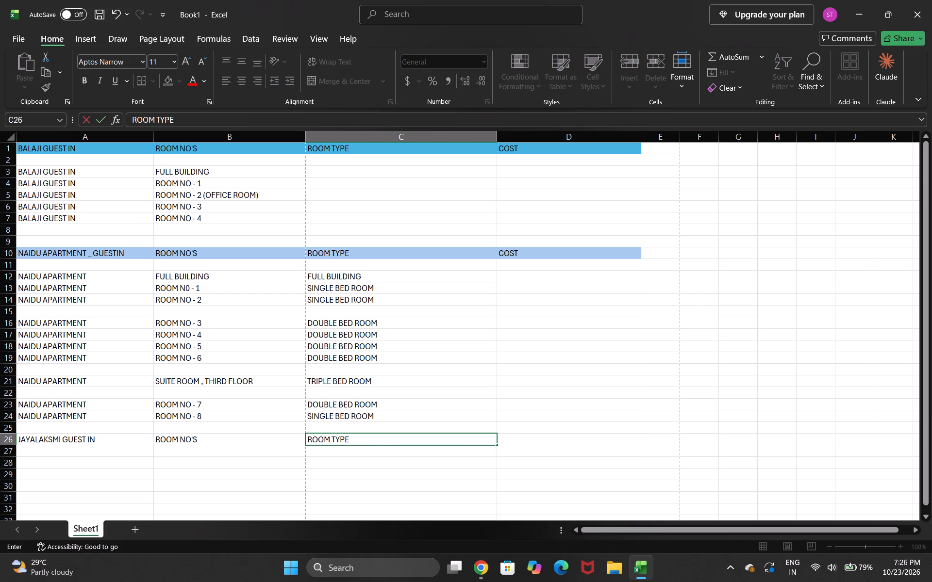
left_click(520, 440)
type("COST")
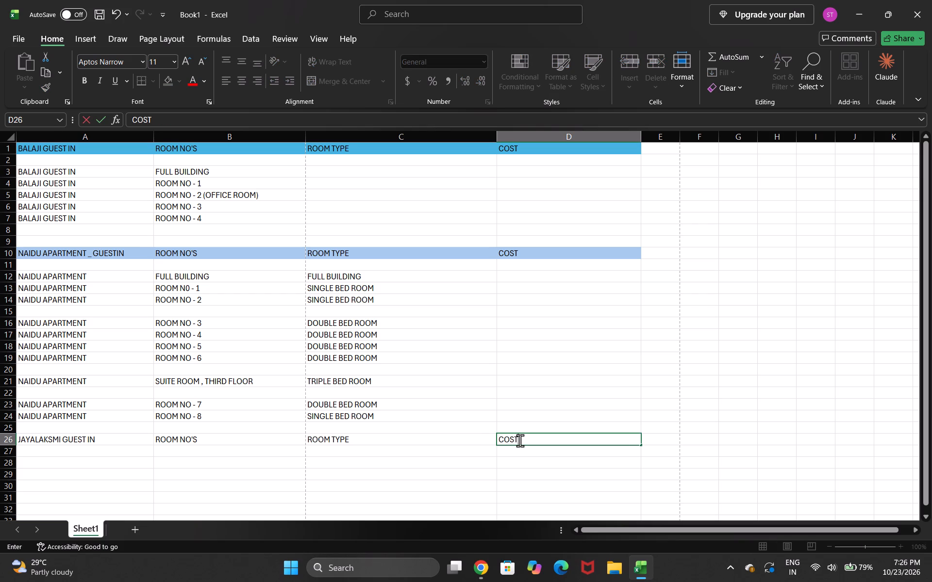
left_click(90, 445)
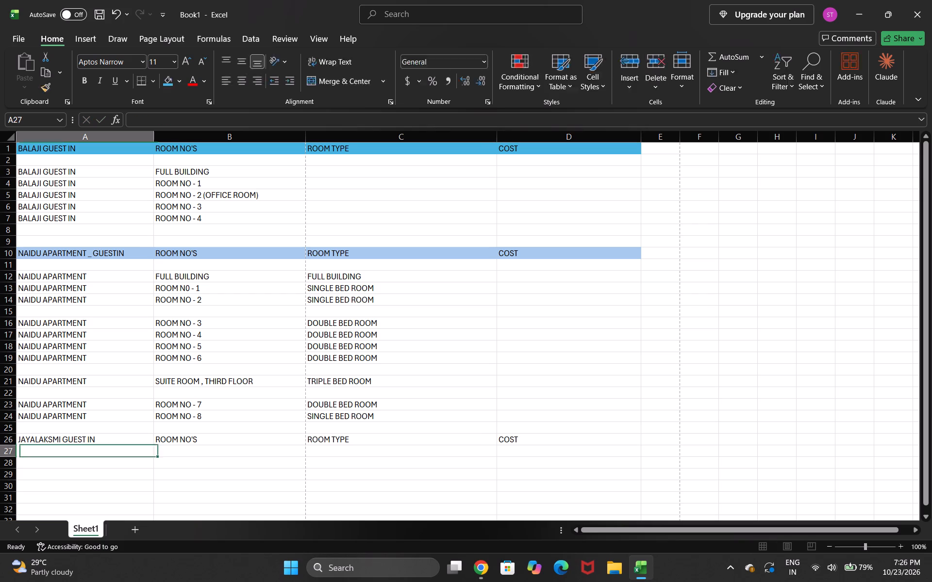
Fill the JAYALAKSMI GUEST IN header cells A26 to D26 with the light green theme colour.
left_click(102, 436)
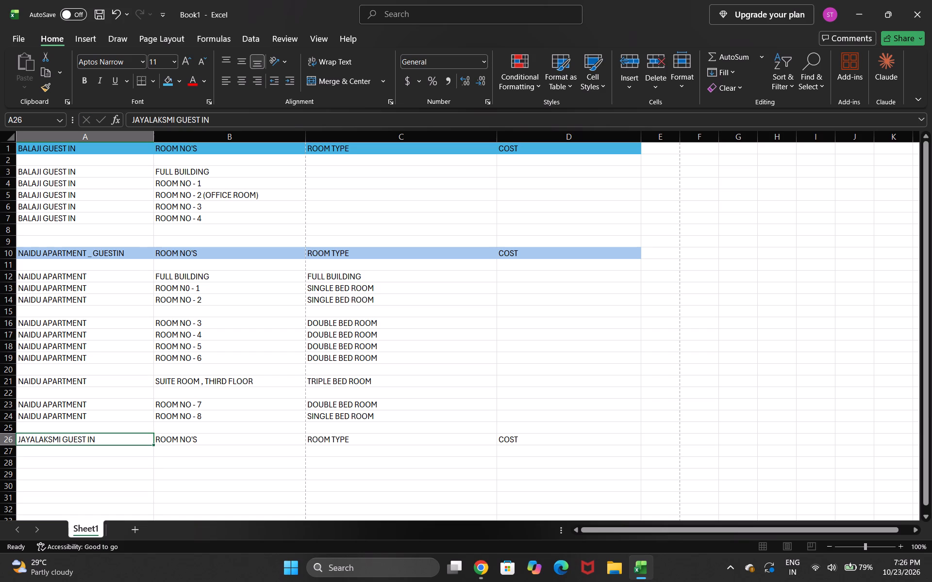
left_click(178, 81)
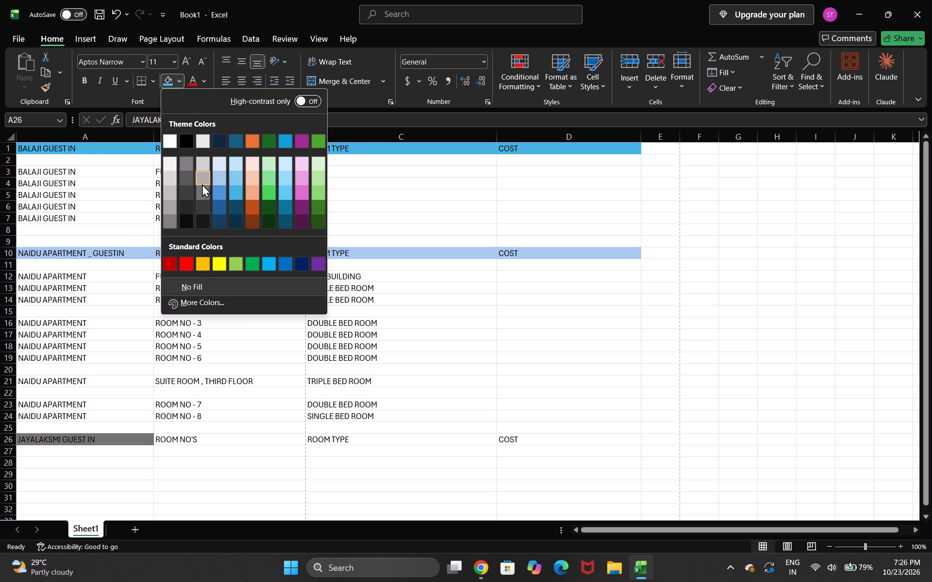
left_click(317, 183)
left_click(197, 442)
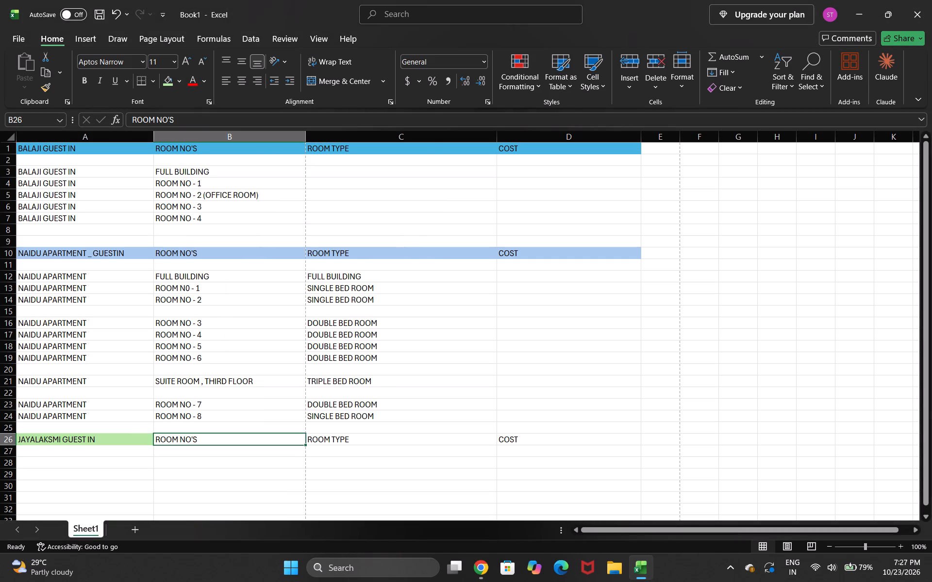
left_click(169, 83)
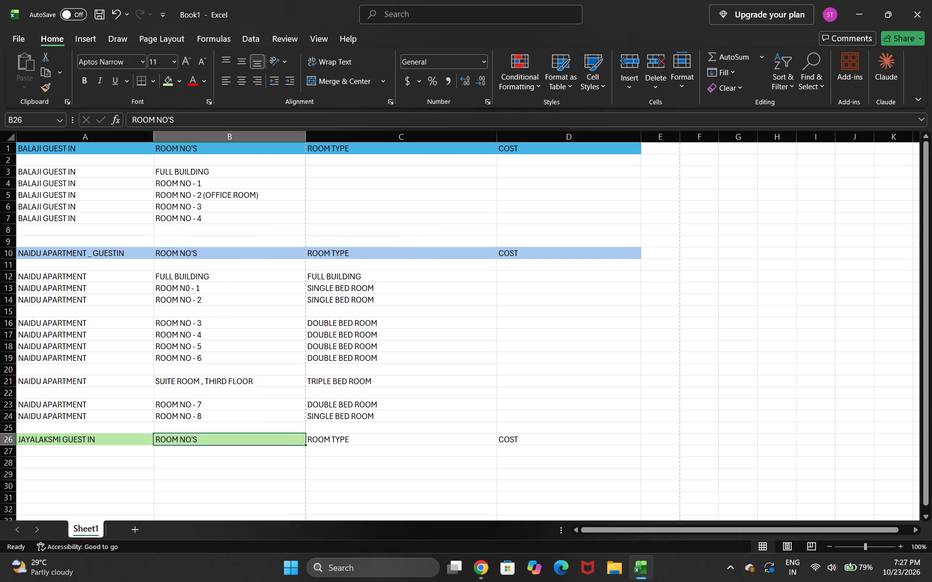
left_click(330, 438)
left_click(164, 84)
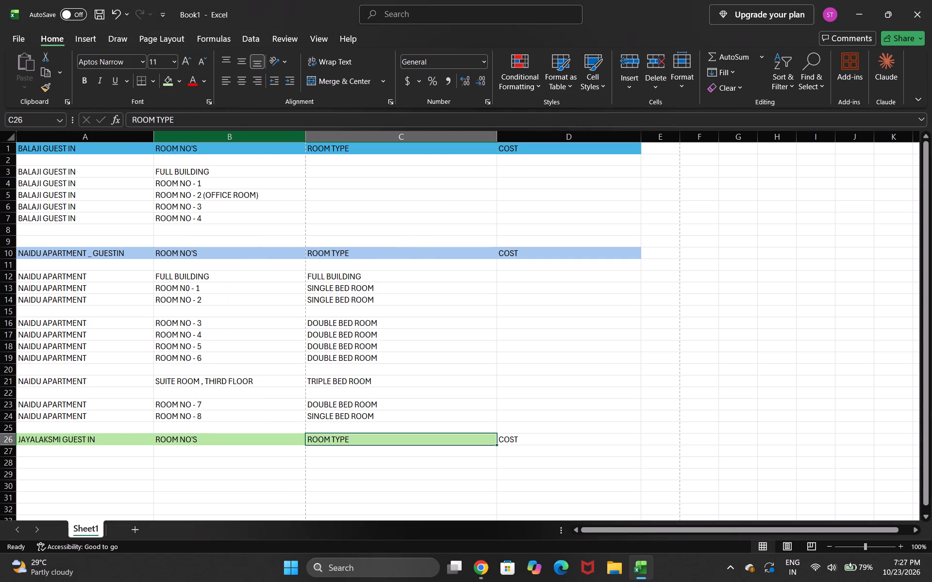
left_click(521, 440)
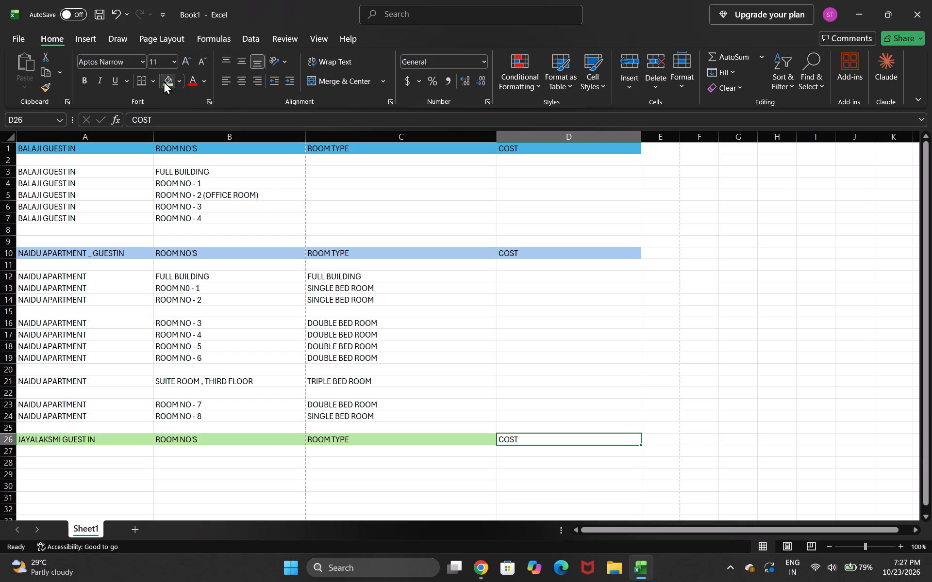
left_click(164, 81)
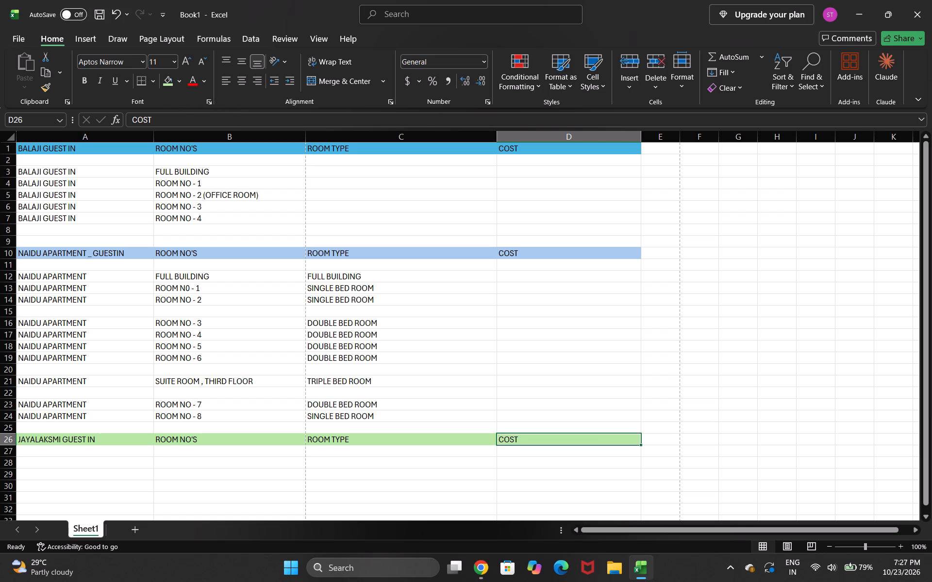
Enter JAYALAKSMI GUEST IN in A28, with FULL BUILDING as both its room number and its room type.
left_click(50, 465)
type("JAYAL")
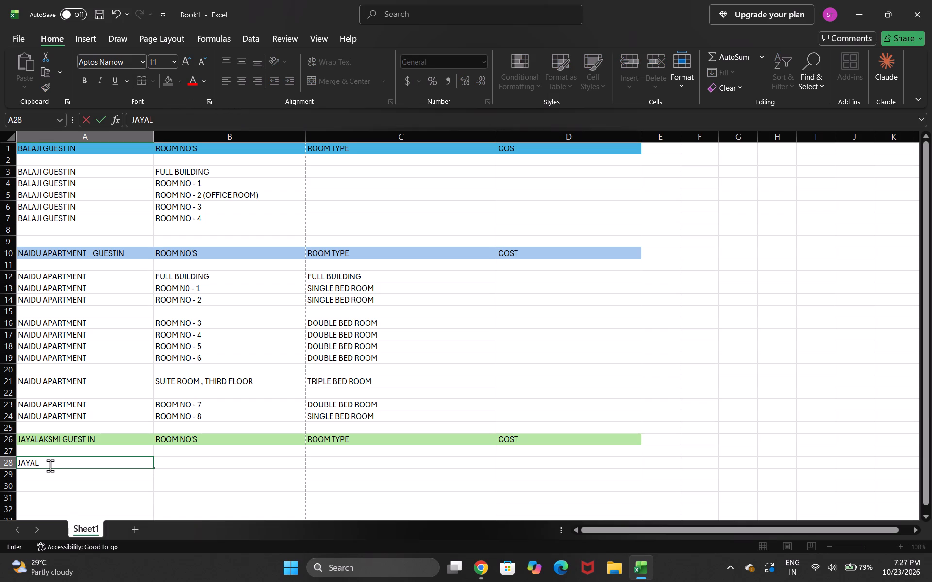
type("AKSMN")
key("BackSpace")
type("I GUEST IN")
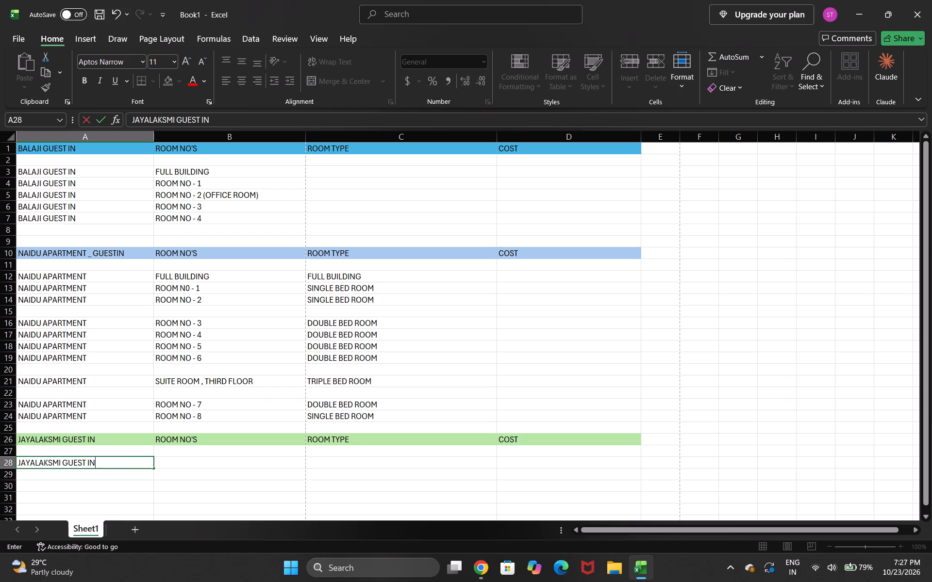
left_click(202, 461)
type("FULL BI")
key("BackSpace")
type("UILDING")
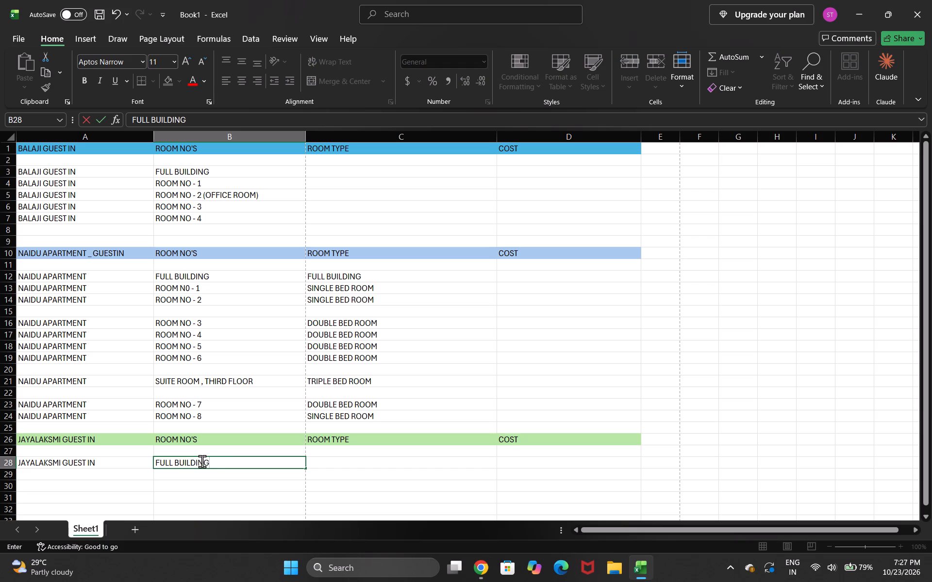
left_click(332, 467)
type("FULL BUILDING")
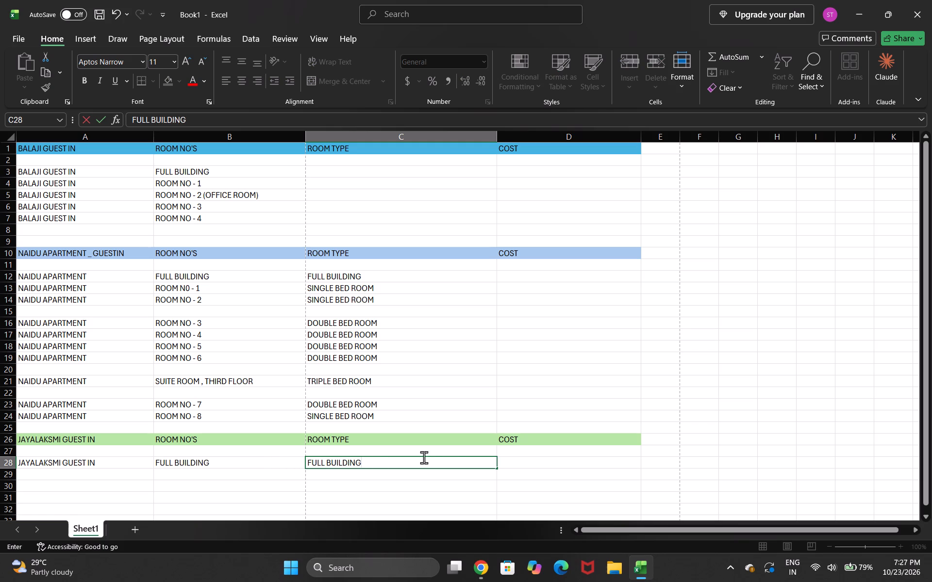
left_click(513, 464)
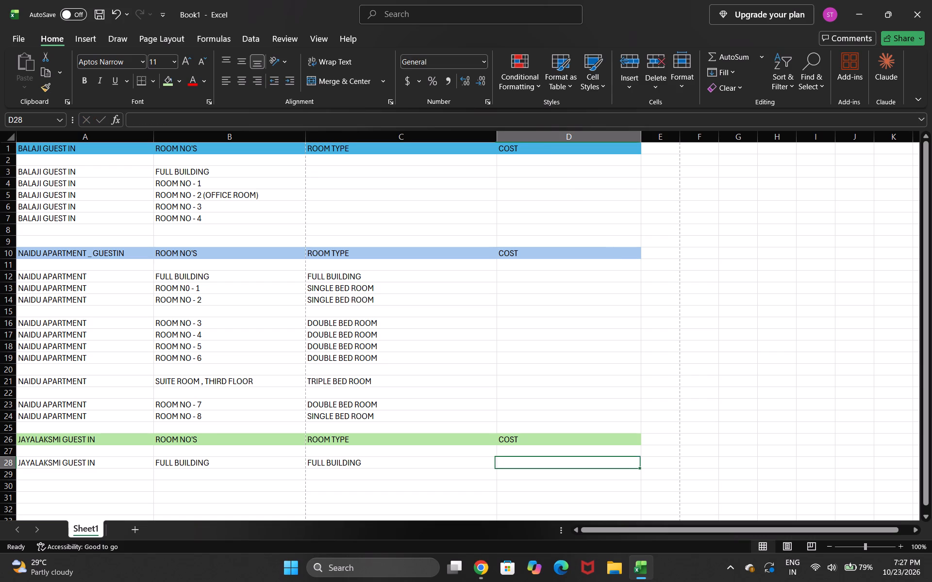
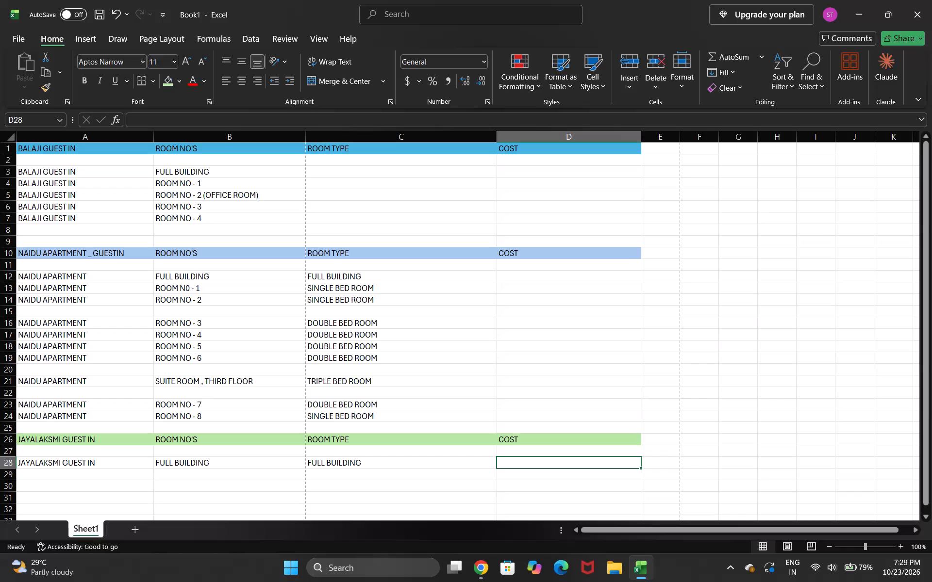
Enter JAYALAKSMI GUEST IN, ROOM NO - 1 and DORMITORY ROOM (6 BEDS) in cells A29 to C29.
left_click(74, 480)
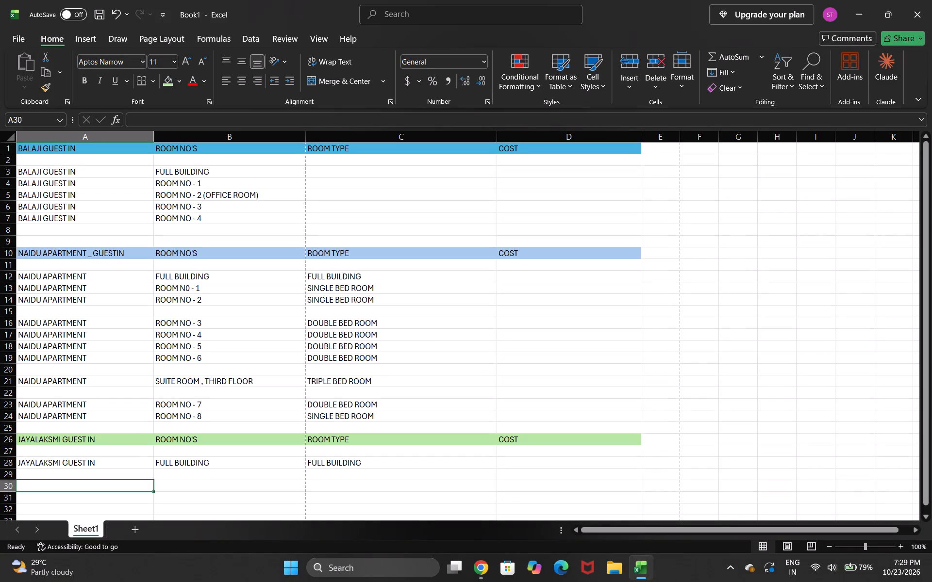
left_click(72, 472)
type("JAYAL")
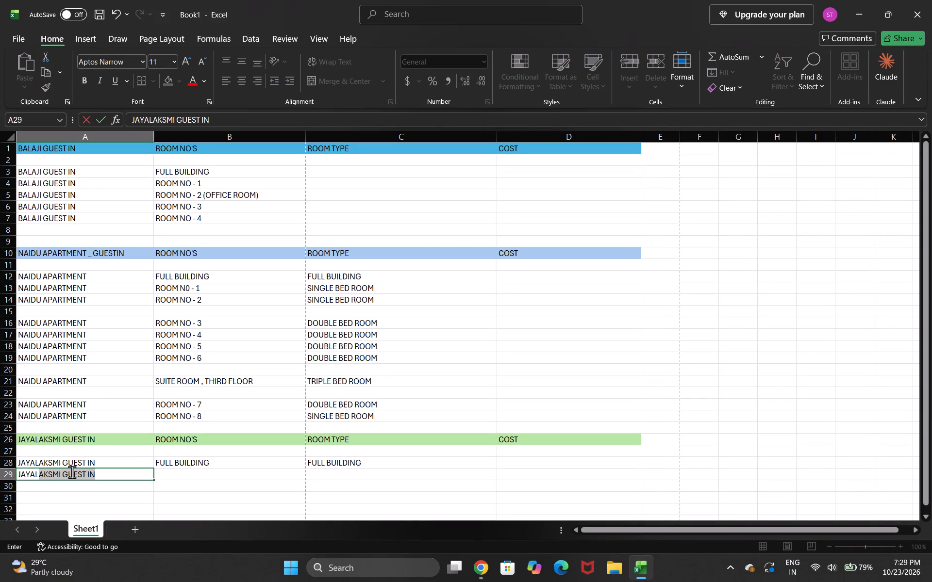
key("Tab")
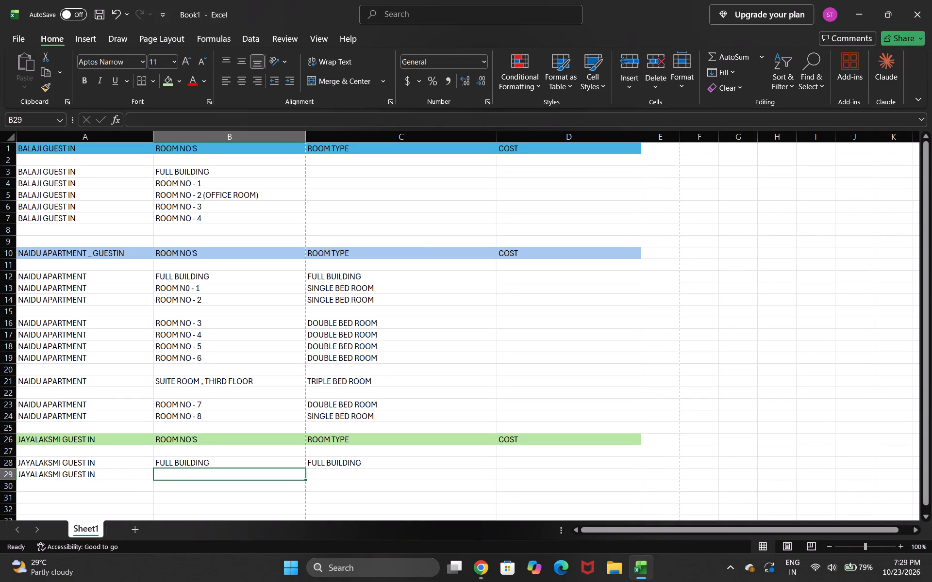
type("ROOM NO")
key("space")
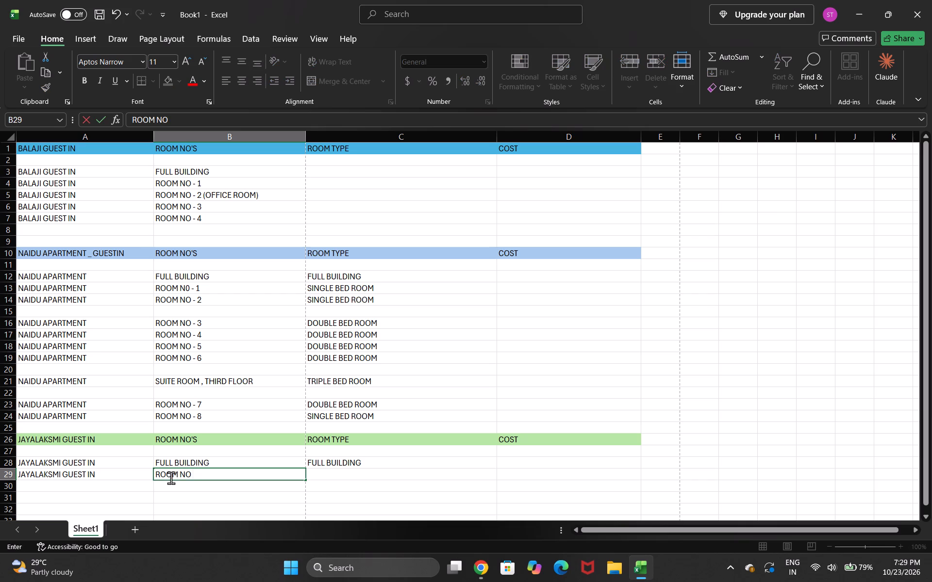
type("- 1")
left_click(327, 474)
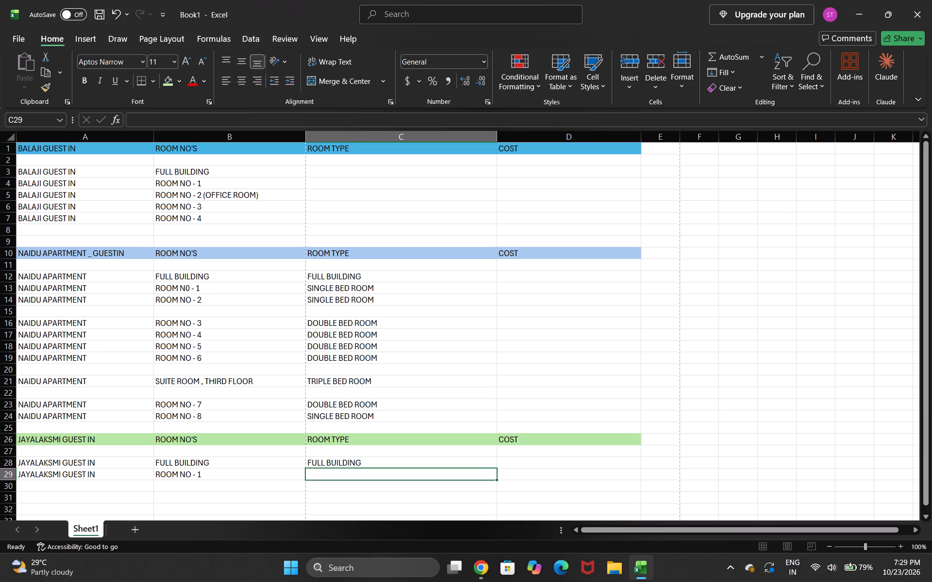
type("DOR")
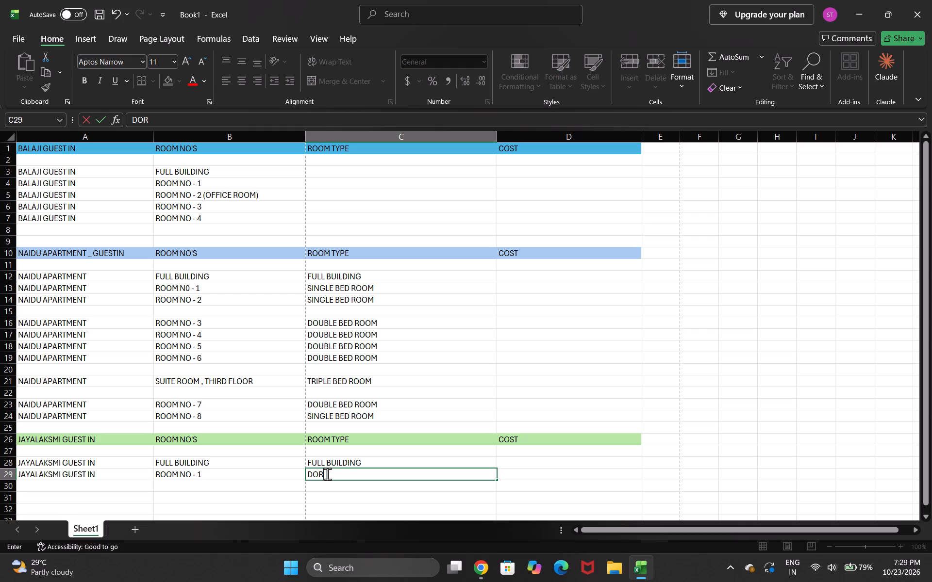
type("MITORY ROO")
key("space")
key("BackSpace")
type("M (")
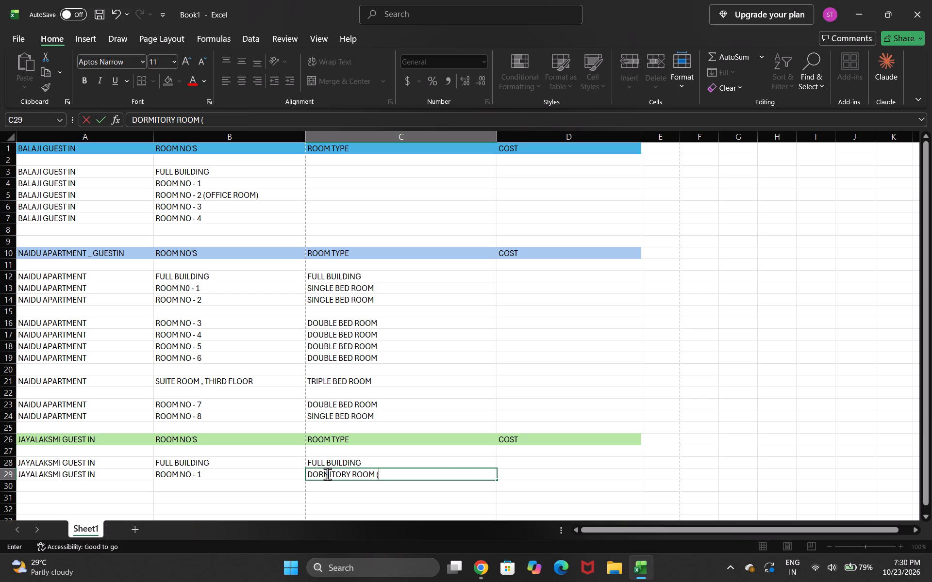
type("6 BEDS")
key("shift+parenright")
Enter JAYALAKSMI GUEST IN, ROOM NO - 2 and DOUBLE BED ROOM in cells A30 to C30.
left_click(71, 483)
type("JAYAL")
key("Tab")
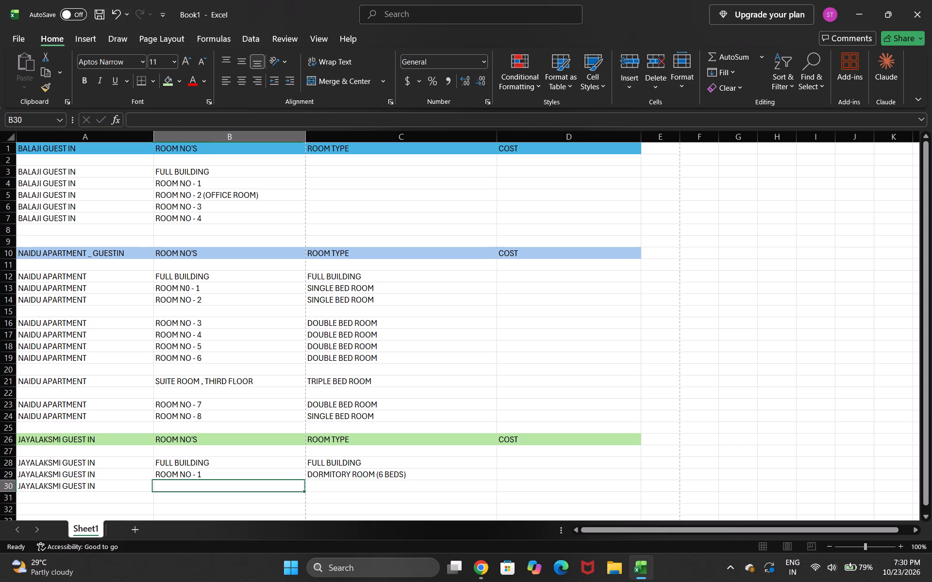
type("ROOM NN")
key("space")
key("BackSpace")
key("BackSpace")
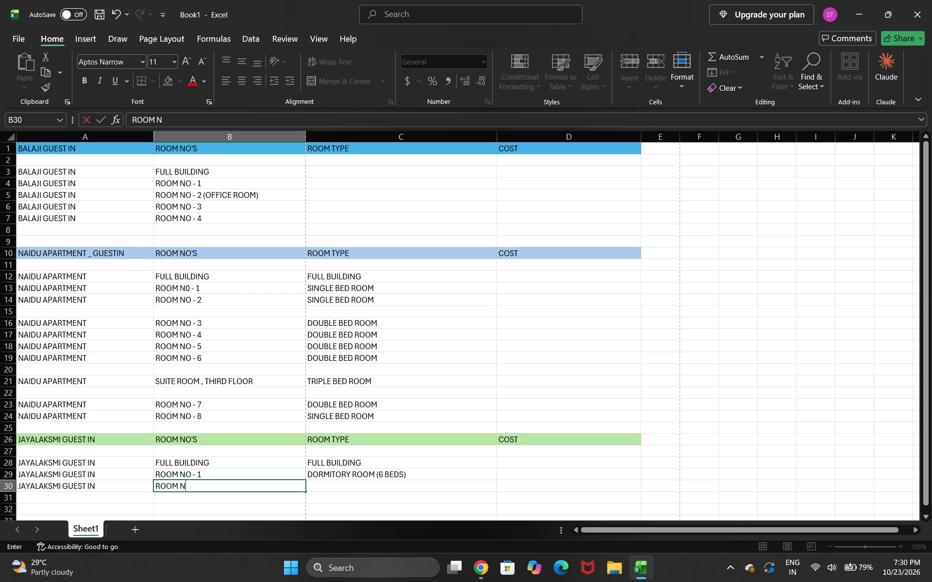
type("O - 2")
left_click(327, 487)
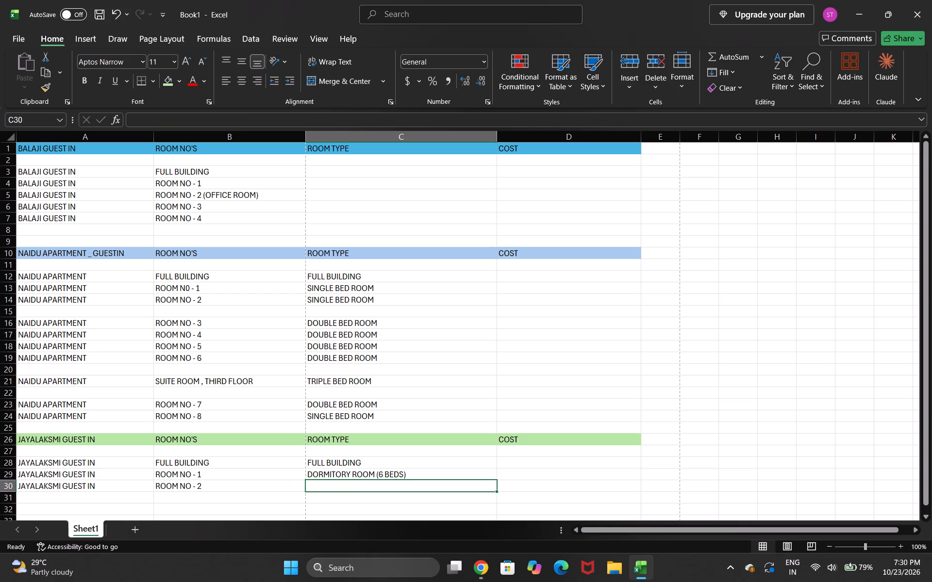
type("DOUBLE BED ROOM")
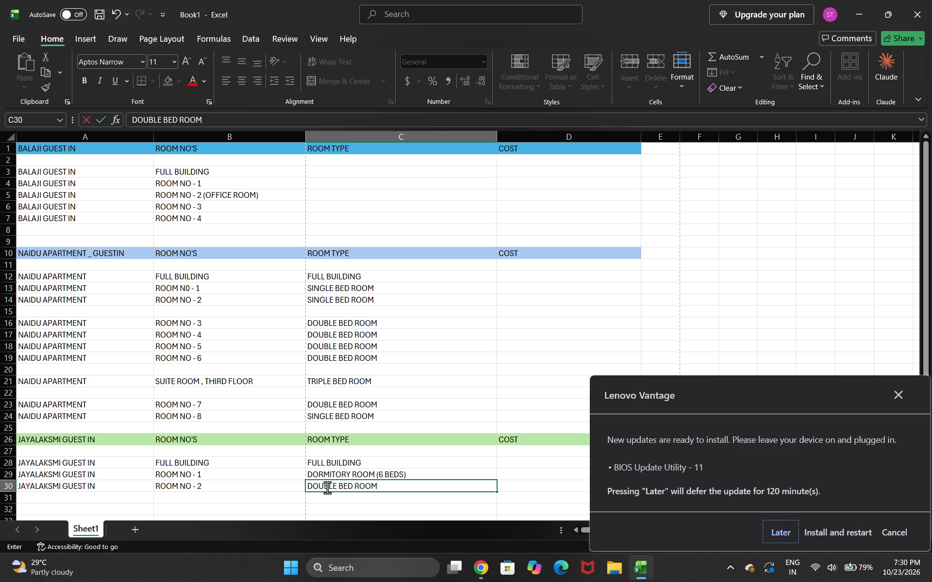
Postpone the Lenovo Vantage BIOS update.
left_click(766, 530)
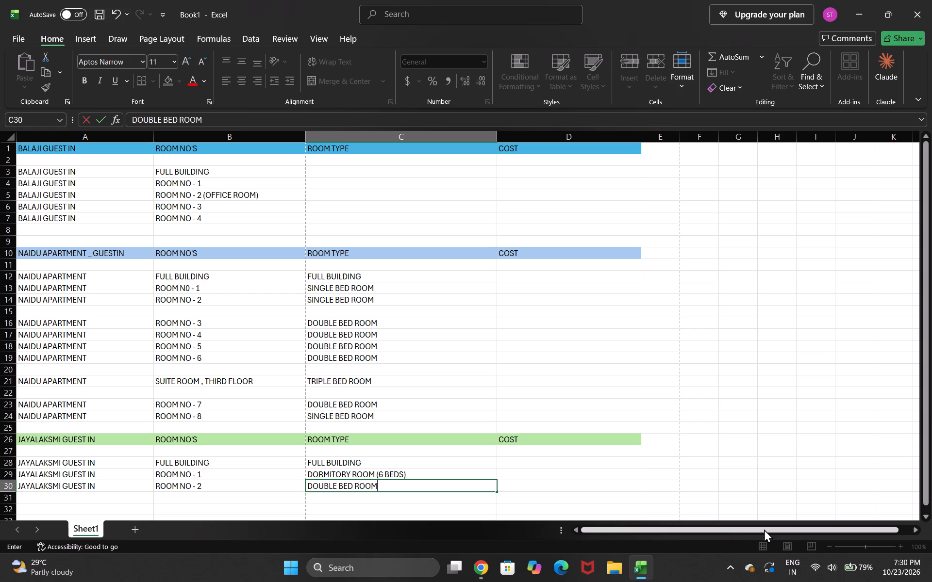
Change the room number in B30 to ROOM NO - 1.
key("space")
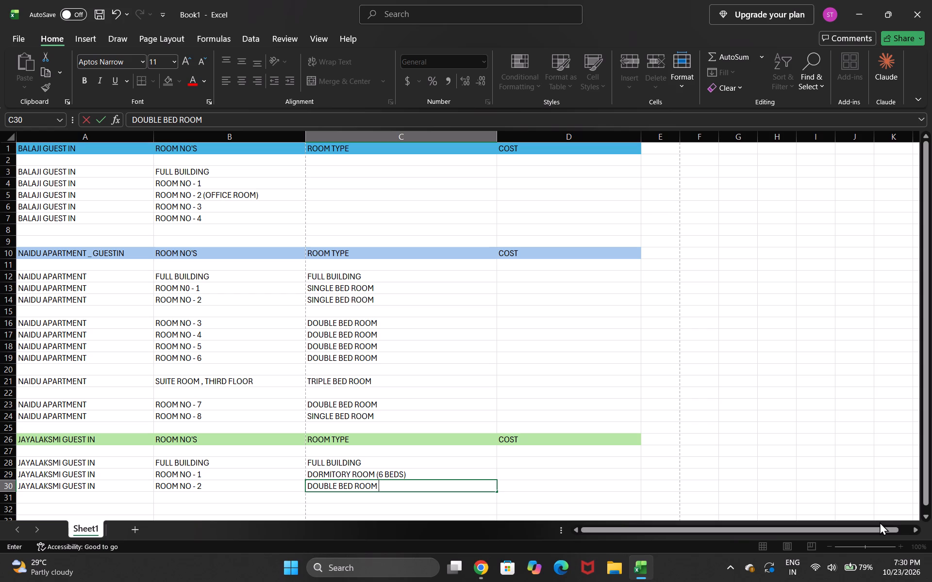
left_click(88, 499)
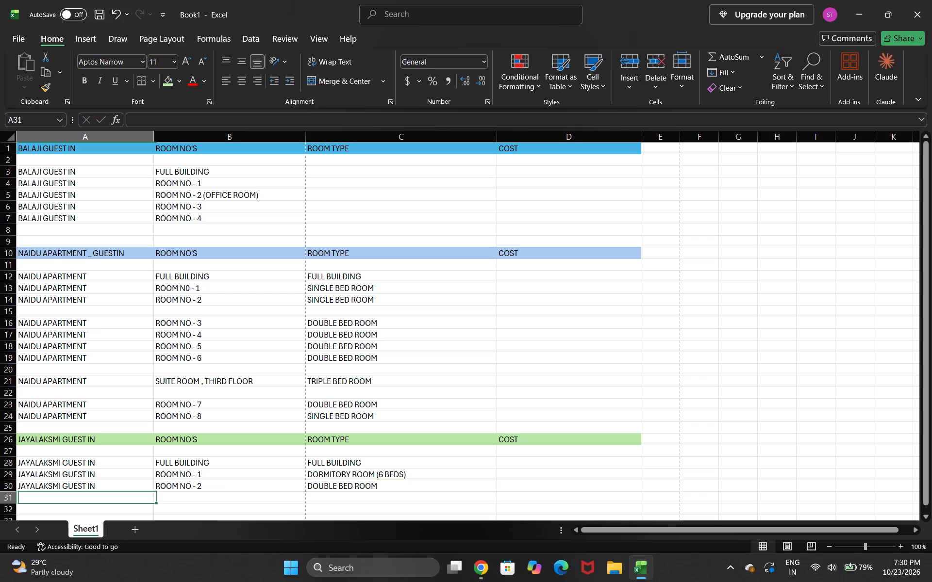
left_click(373, 463)
left_click(232, 475)
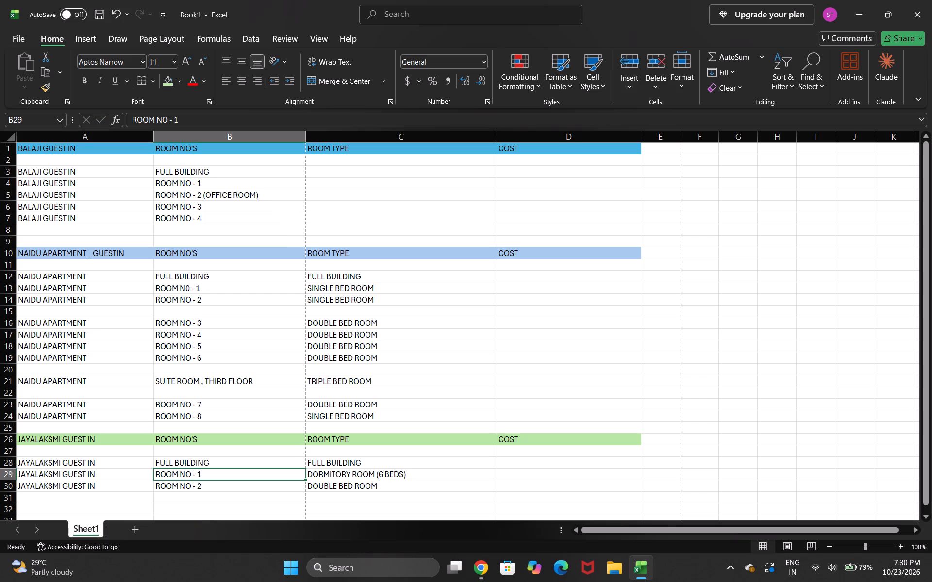
left_click(230, 487)
left_click(212, 118)
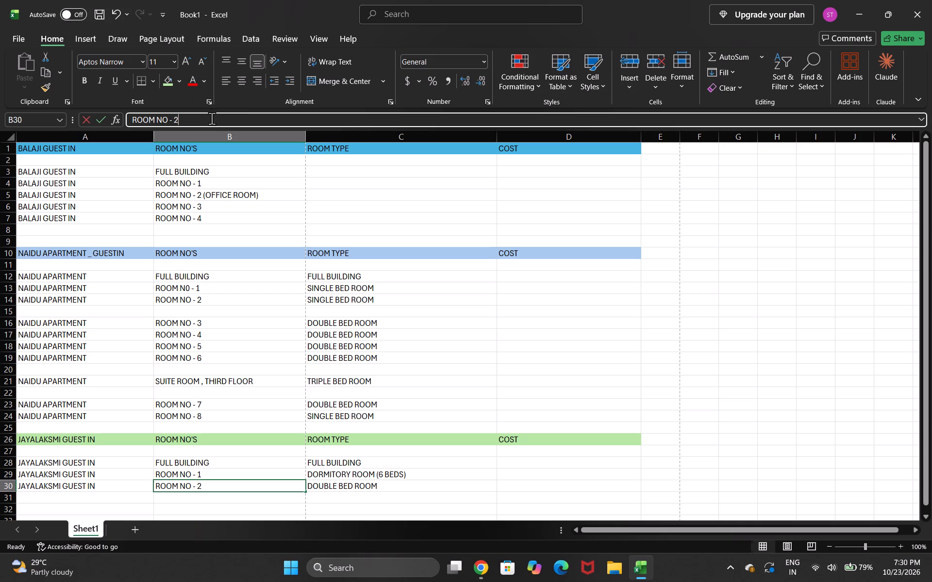
key("BackSpace")
key("1")
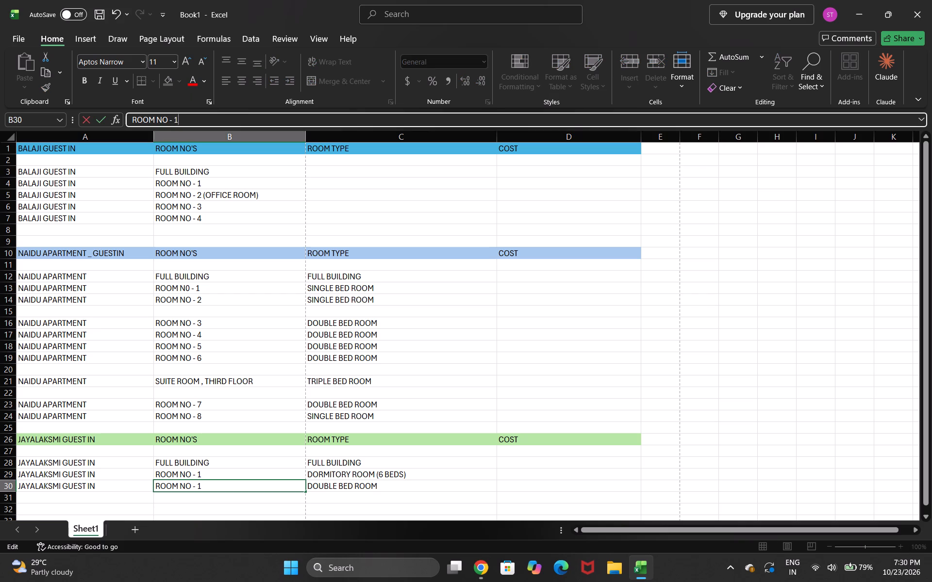
left_click(335, 490)
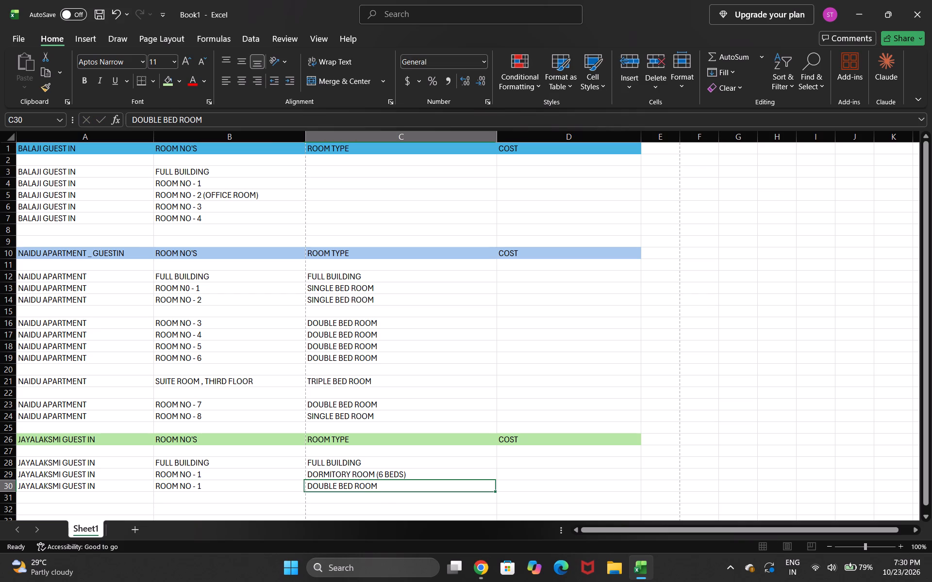
Move the DORMITORY ROOM (6 BEDS) text from C29 to C30, replacing the room type there.
left_click(353, 474)
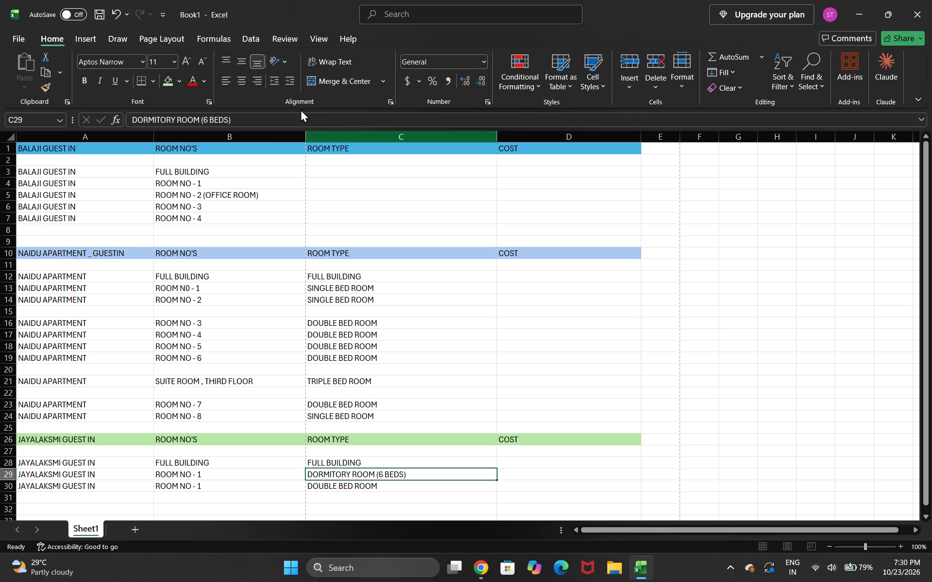
left_click(278, 115)
key("ctrl+a")
key("ctrl+x")
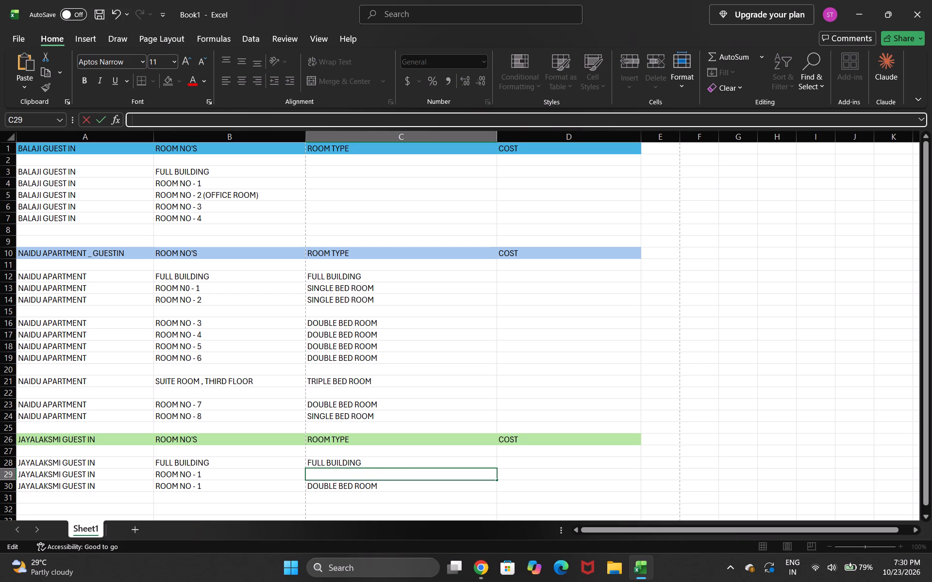
left_click(384, 485)
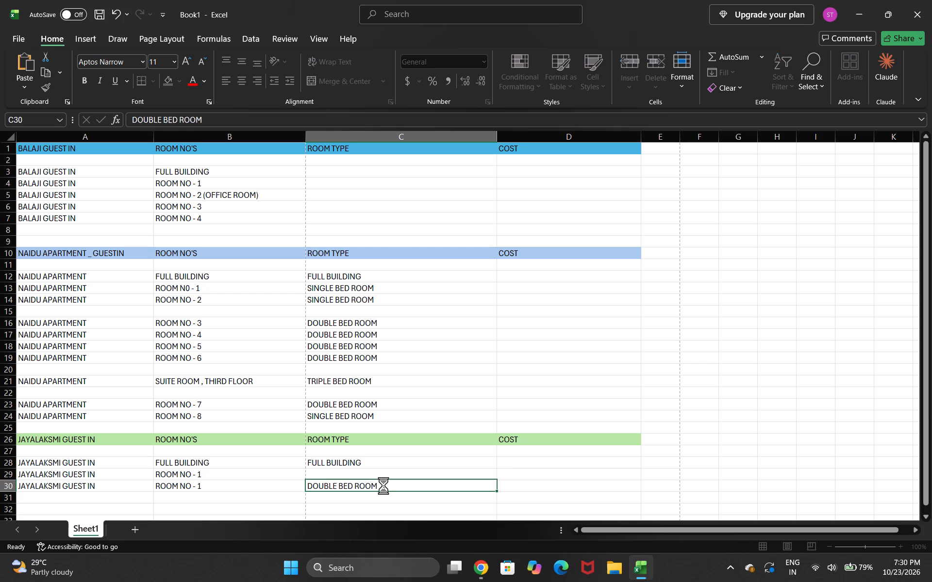
key("ctrl+v")
Clear the room number in B29 and the guest house name in A29, leaving row 29 blank.
left_click(236, 474)
key("BackSpace")
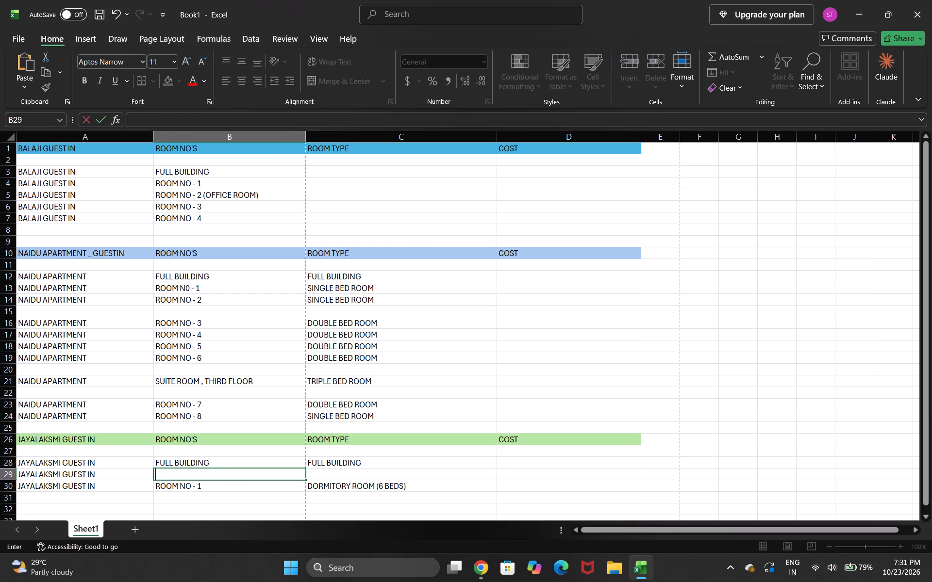
left_click(104, 476)
key("BackSpace")
Enter JAYALAKSMI GUEST IN, ROOM NO - 2 and DOUBLE BED ROOM in cells A31 to C31.
left_click(131, 500)
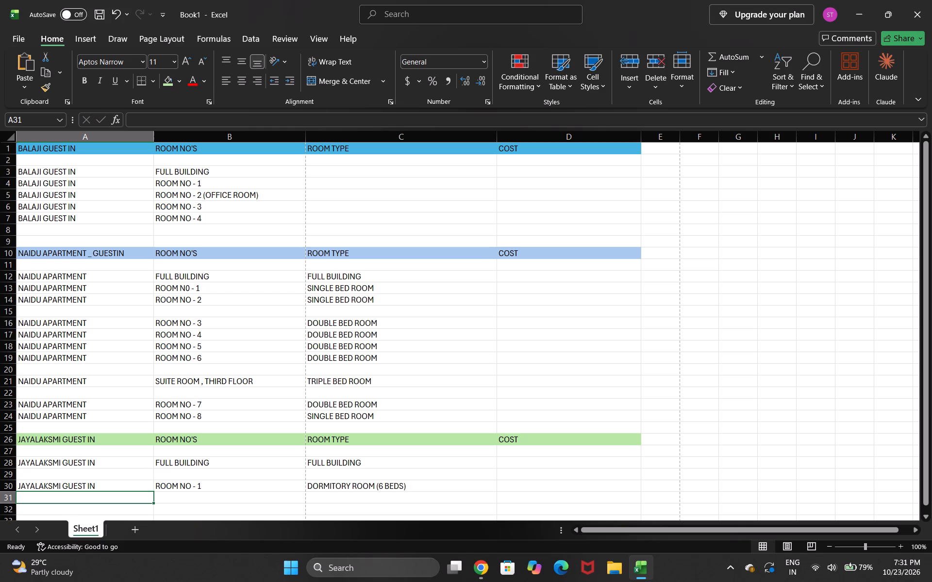
type("JA")
key("Tab")
type("RO")
key("Tab")
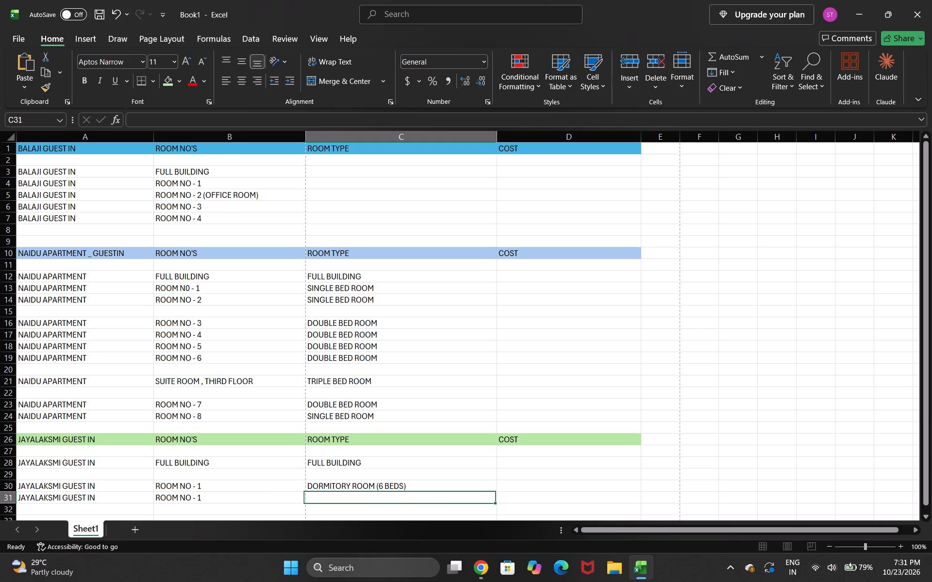
left_click(204, 496)
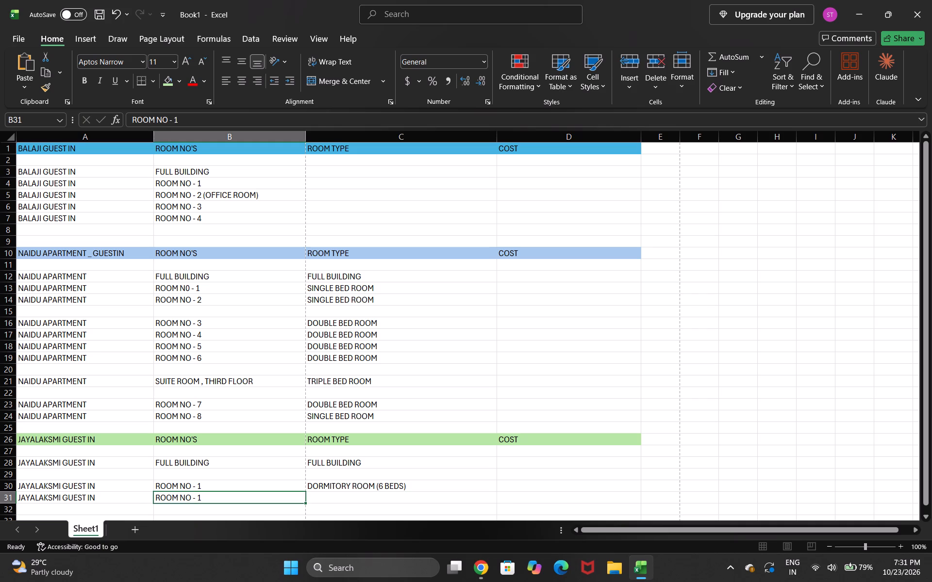
left_click(201, 115)
key("BackSpace")
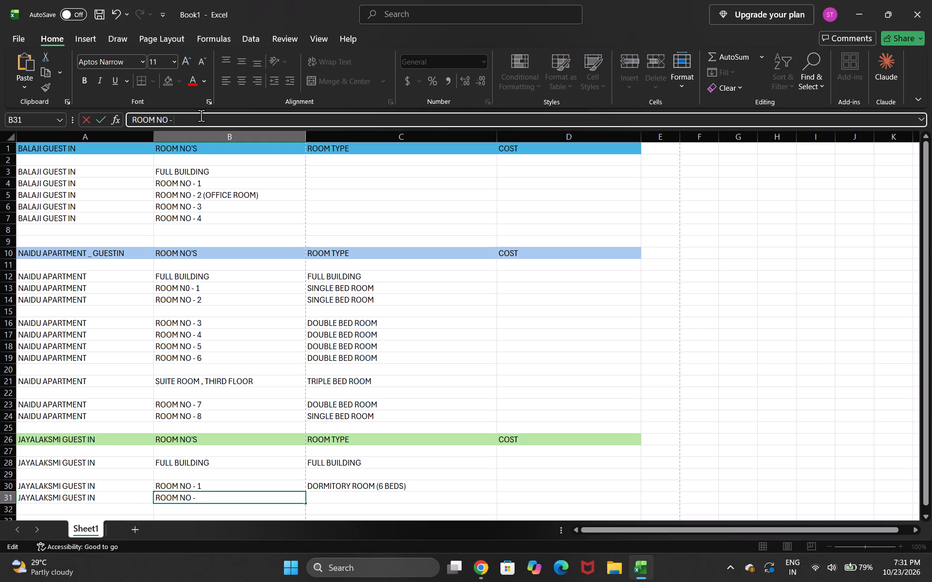
key("2")
left_click(336, 499)
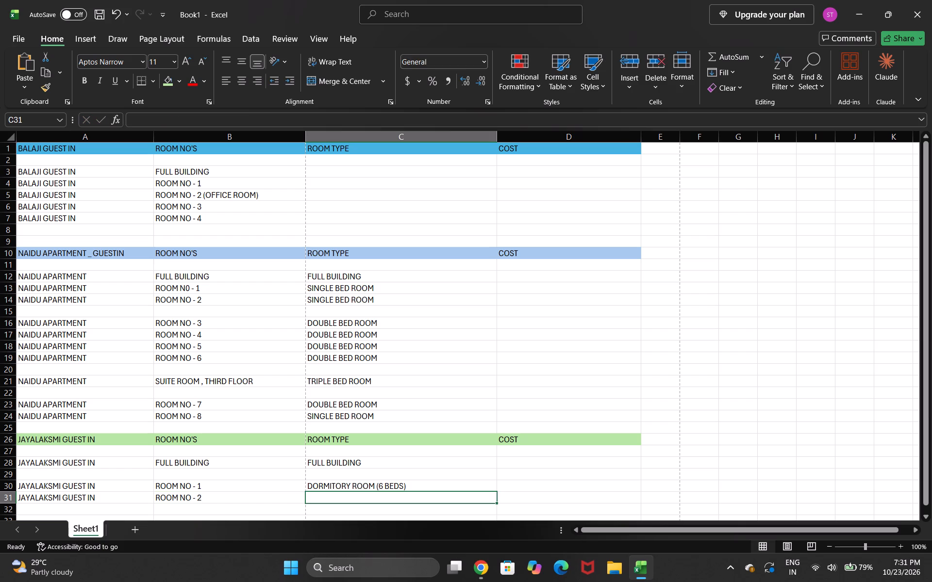
type("DOUBLE BED ROOM")
scroll(343, 507, "down", 3)
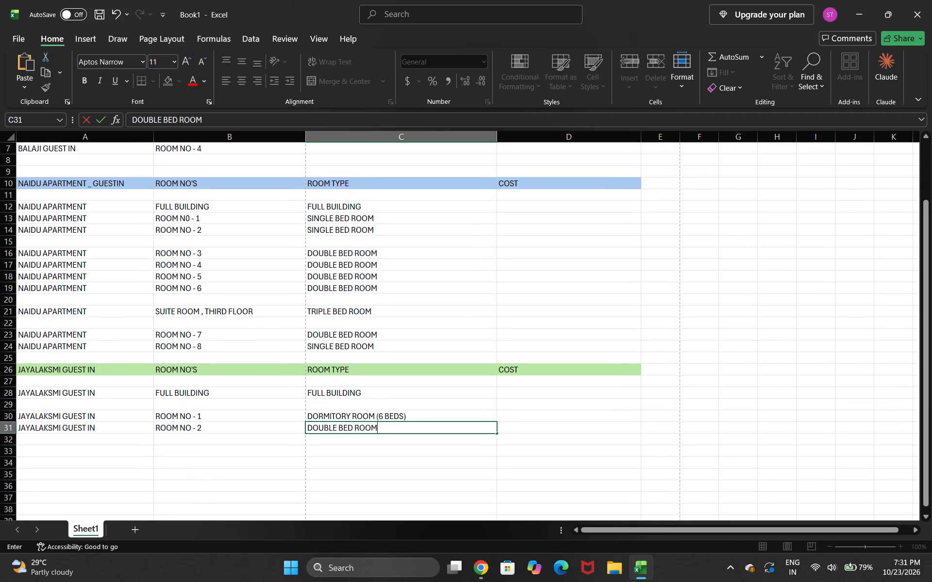
scroll(392, 445, "up", 4)
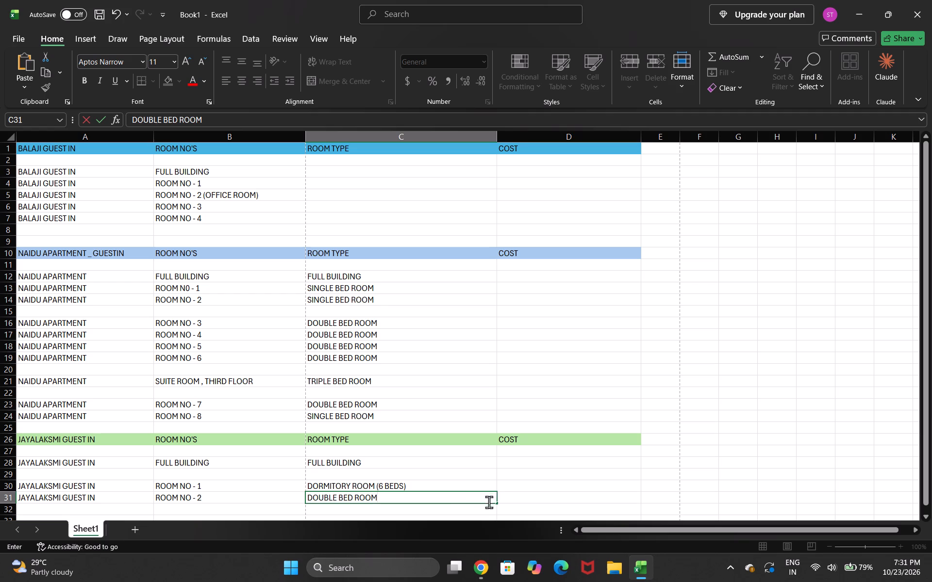
scroll(310, 499, "down", 5)
left_click(48, 398)
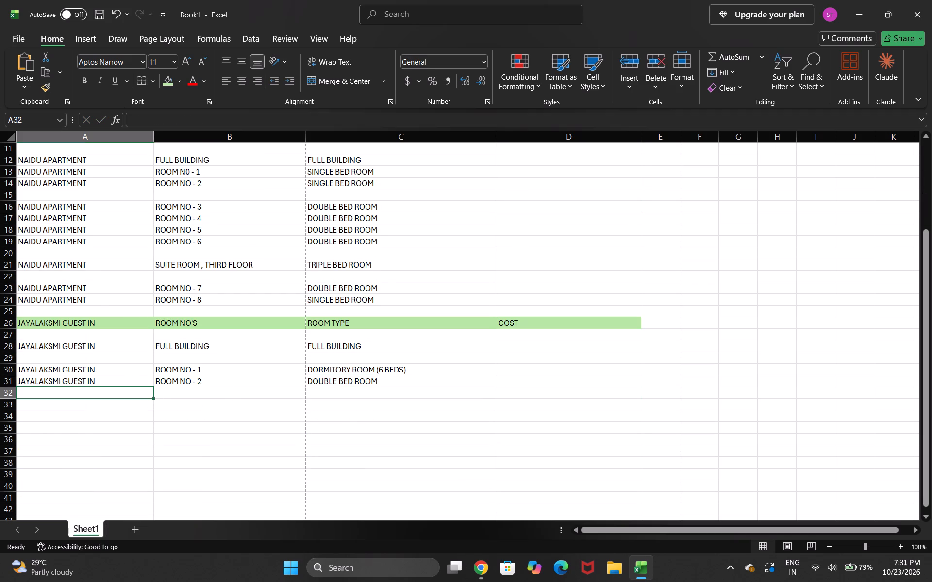
Clear the DOUBLE BED ROOM room type from cell C31.
left_click(400, 382, "ctrl+shift")
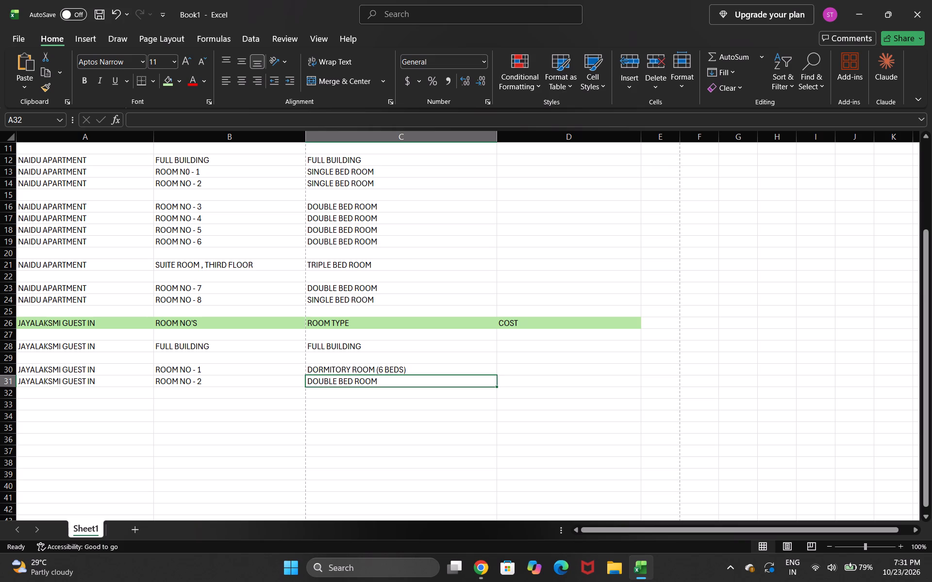
key("shift+BackSpace")
left_click(385, 380, "shift")
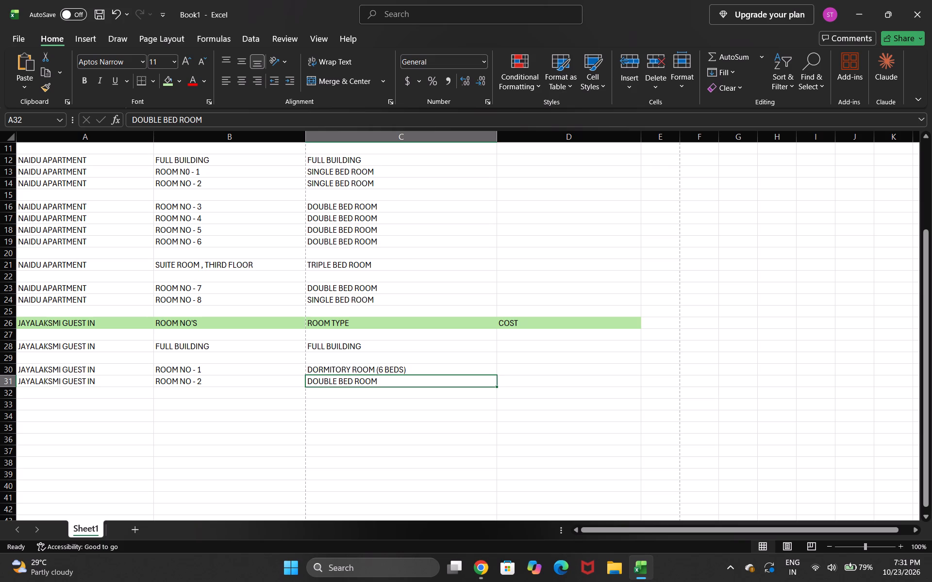
key("shift+BackSpace")
double_click(355, 383)
key("BackSpace")
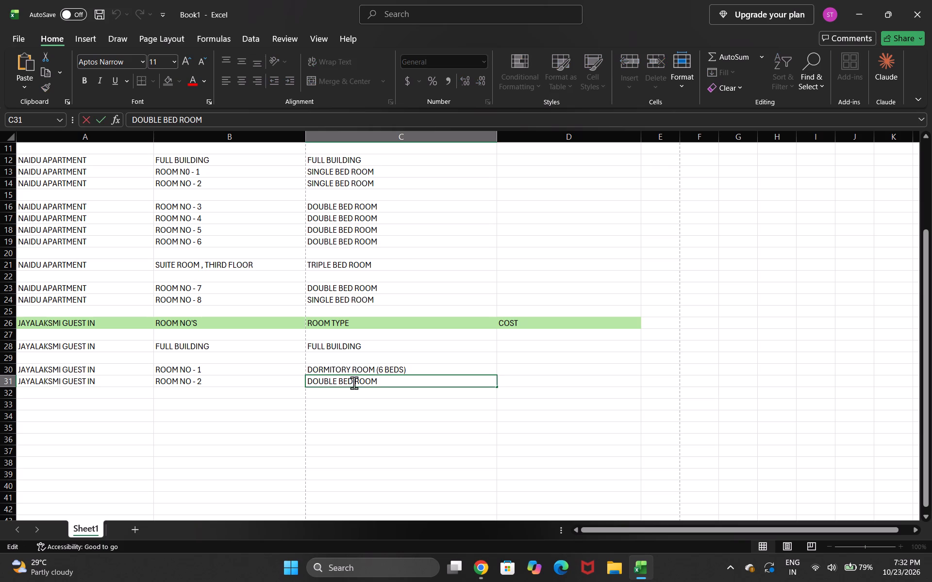
left_click(381, 385)
key("BackSpace")
key("BackSpace")
key("BackSpace")
key("BackSpace")
key("BackSpace")
key("BackSpace")
key("BackSpace")
key("BackSpace")
key("BackSpace")
key("BackSpace")
key("BackSpace")
key("BackSpace")
key("BackSpace")
key("BackSpace")
Clear the room number in B31 and the guest house name in A31, leaving row 31 blank.
left_click(266, 381)
key("BackSpace")
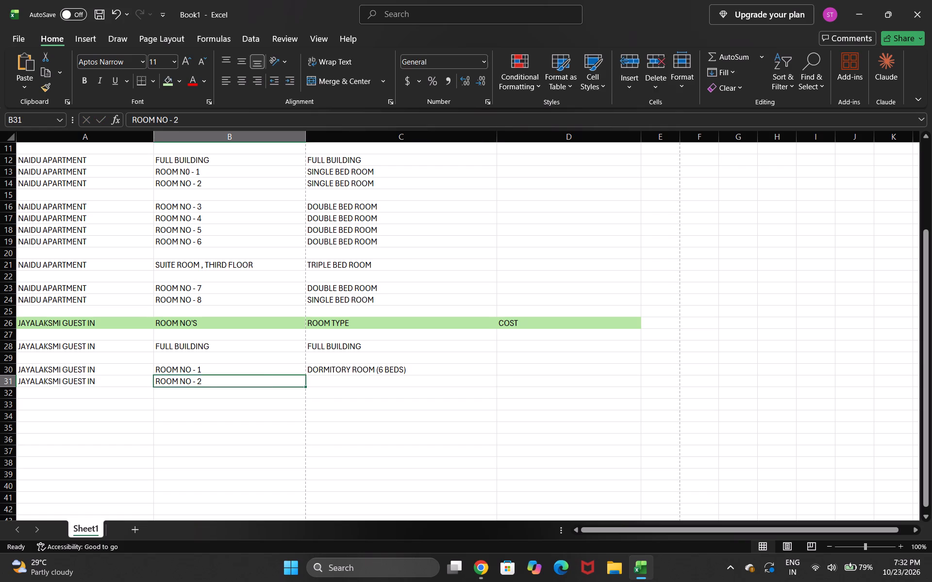
key("BackSpace")
left_click(137, 384)
key("BackSpace")
key("BackSpace")
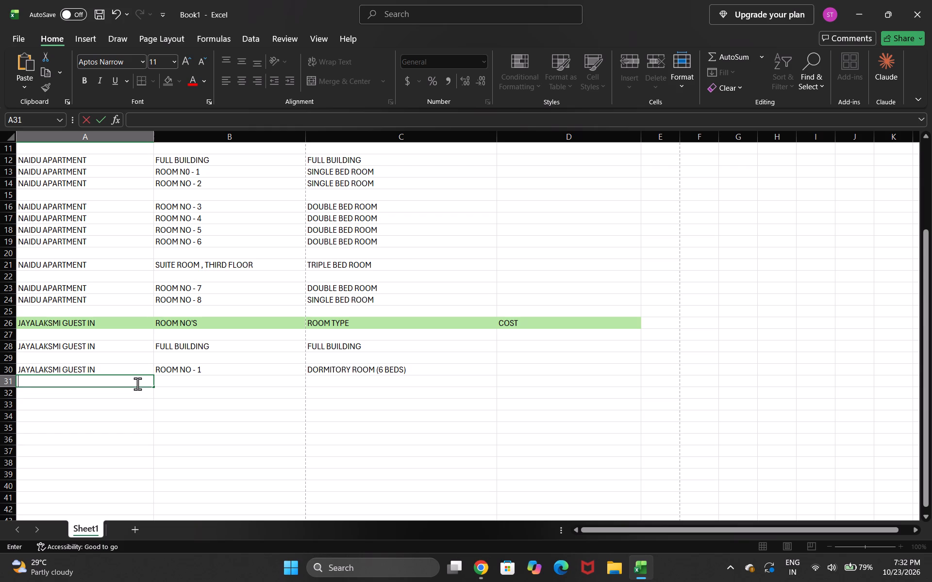
Enter JAYALAKSHMI GUEST IN, ROOM NO -2 and DOUBLE BED ROOM in cells A32 to C32.
left_click(110, 398)
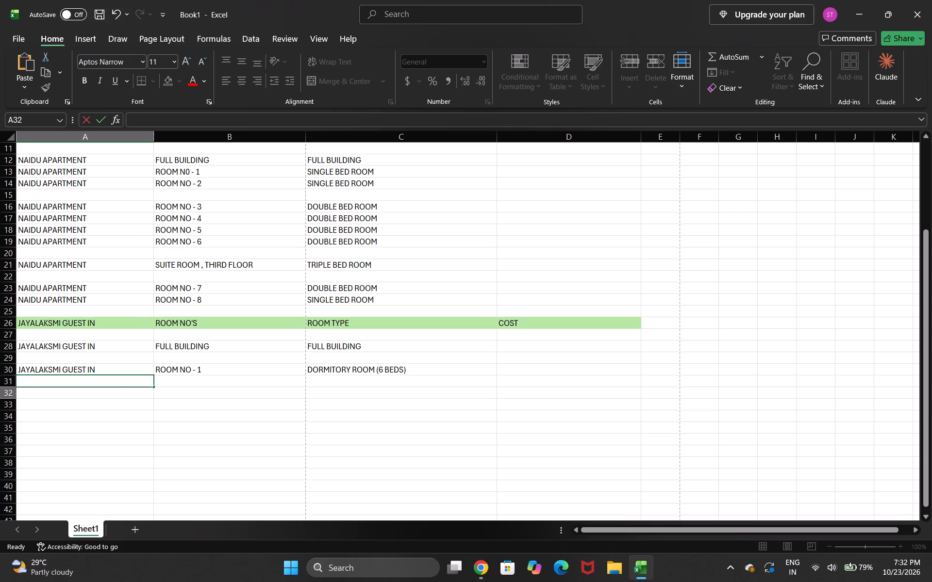
type("JAYA")
type("LAKSHMI")
key("space")
type("GUEST IN")
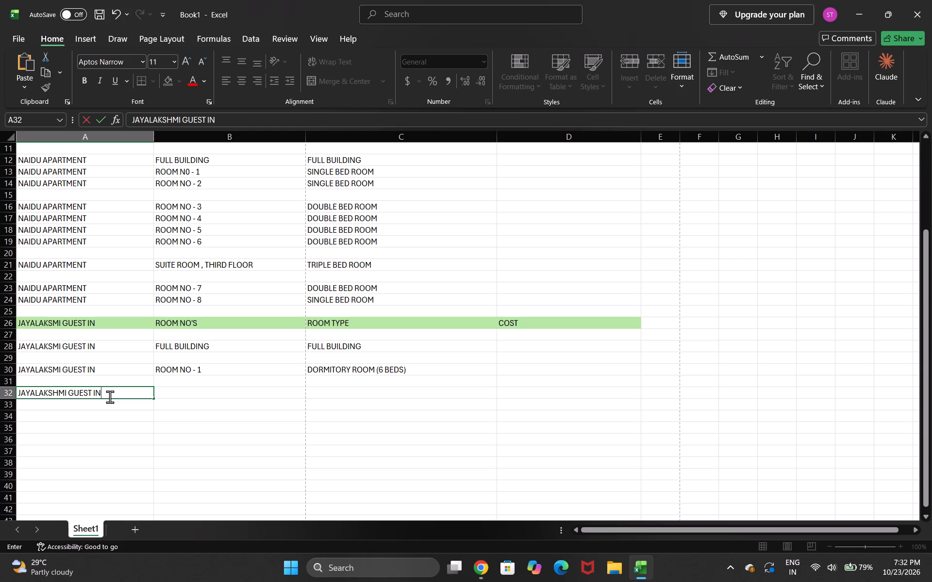
left_click(209, 396)
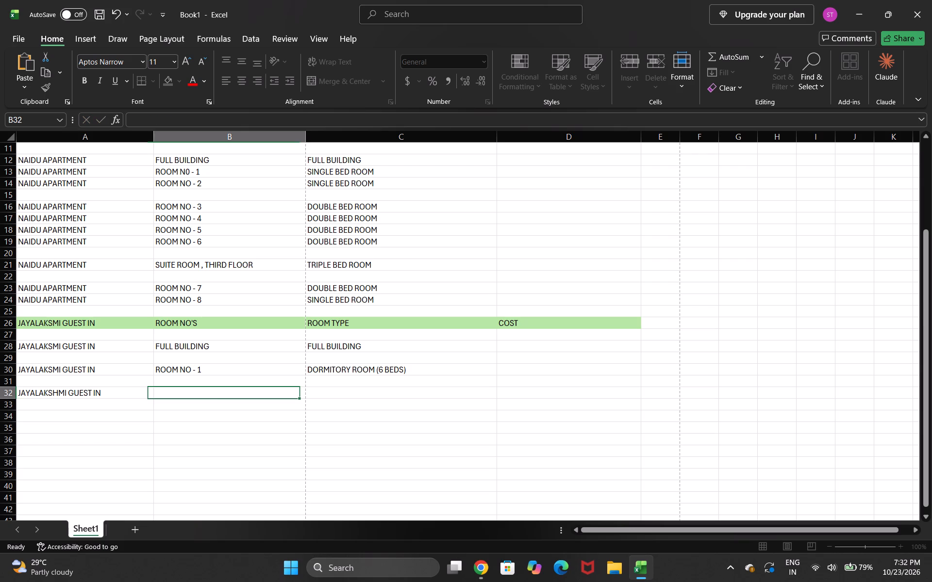
type("ROOM")
key("space")
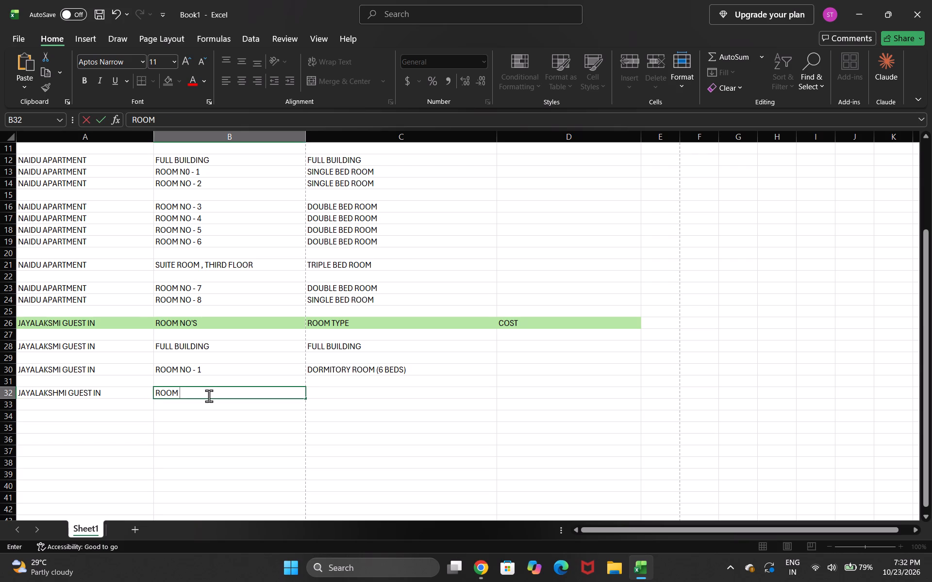
type("NO -2")
left_click(319, 400)
left_click(324, 395)
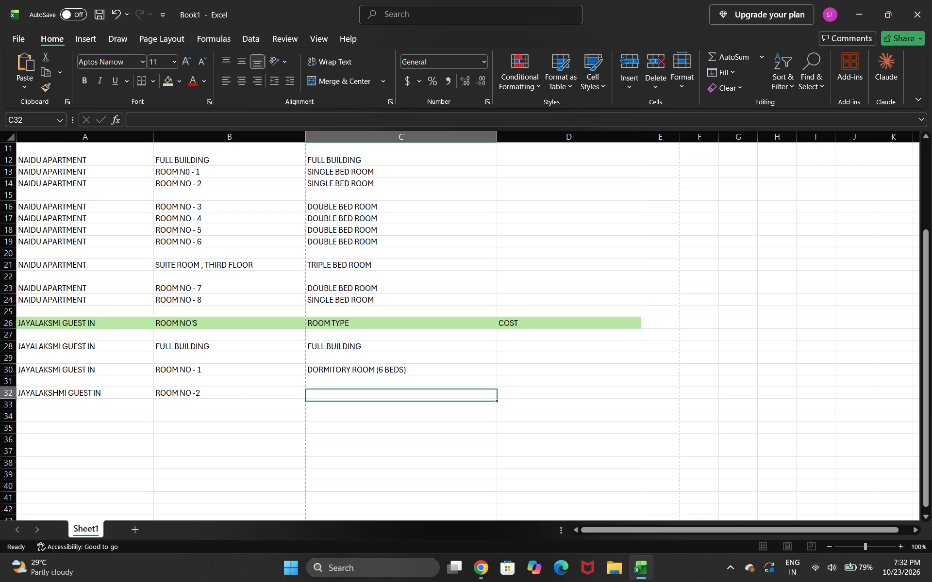
type("DOUBLE BED ROOM")
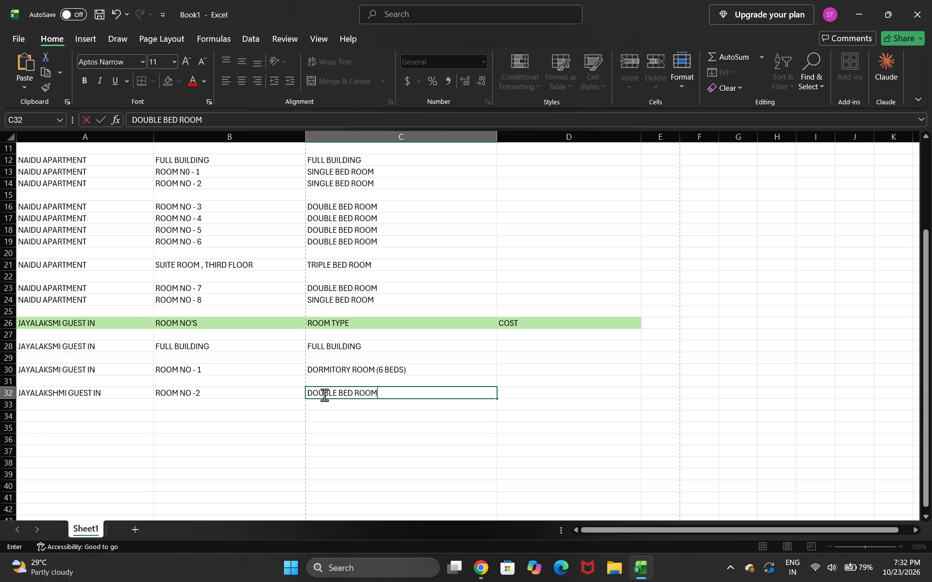
Enter JAYALAKSHMI GUEST IN, ROOM NO - 3 and DOUBLE BED ROOM in cells A33 to C33.
left_click(72, 408)
type("JA")
key("Tab")
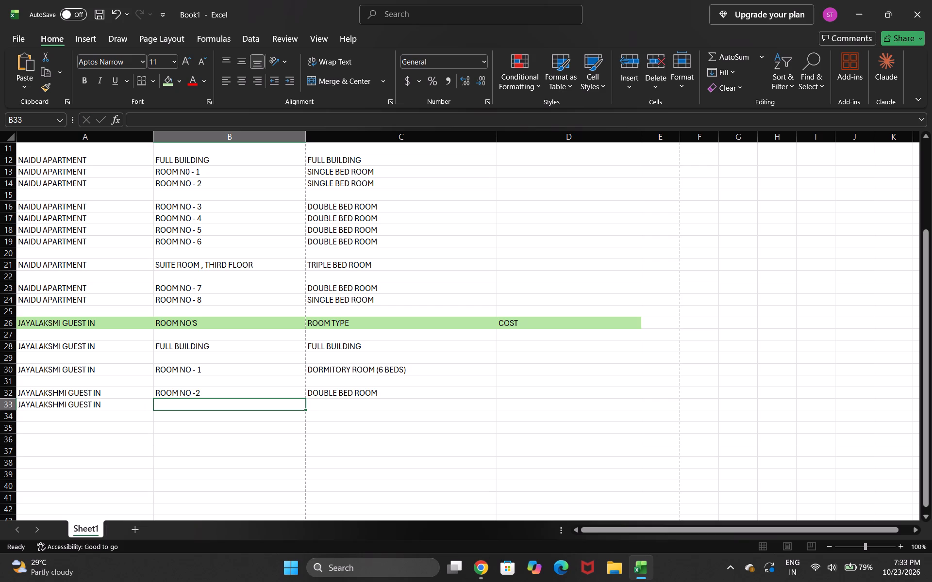
type("ROOM NO -")
key("space")
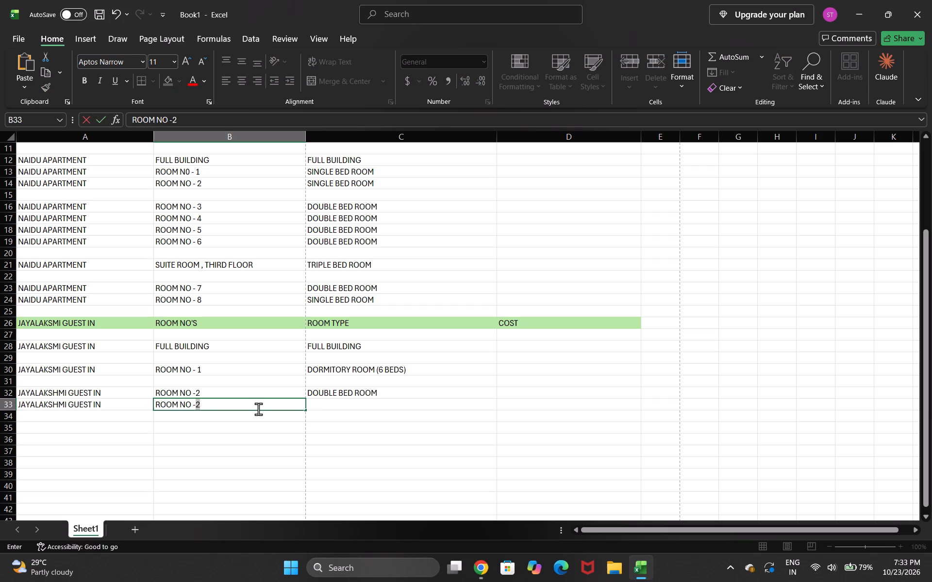
key("3")
left_click(322, 406)
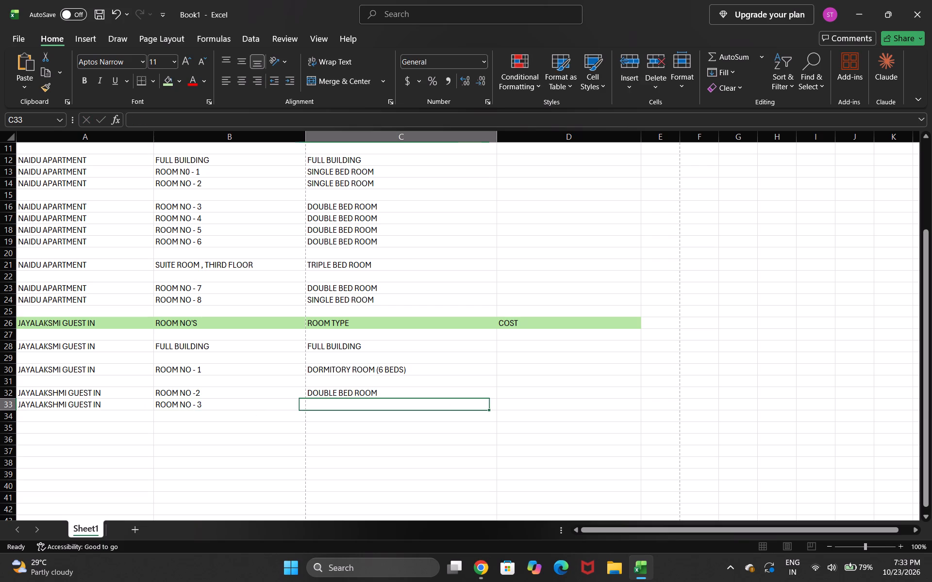
type("DOUBLE BED ROOM")
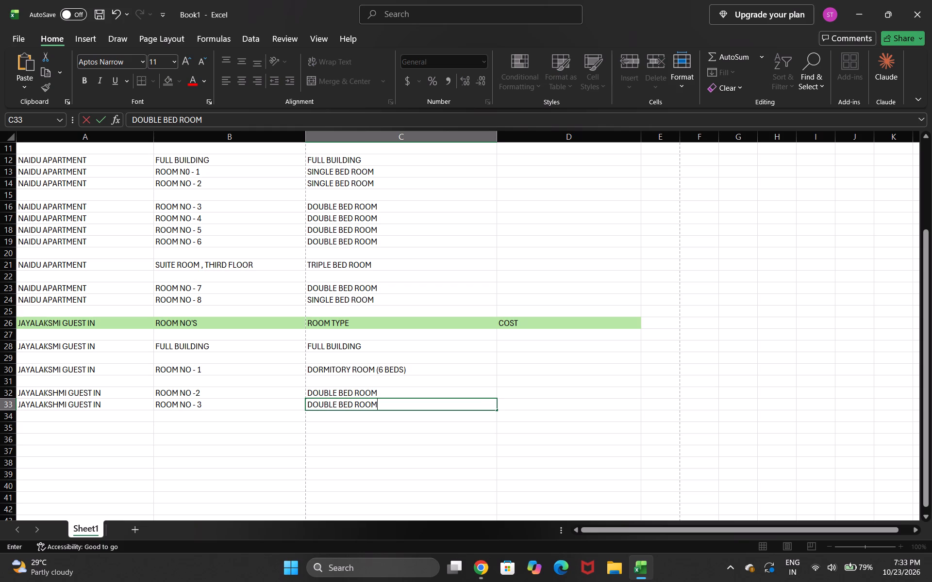
Enter SAI APARTEMENT GUEST IN in A36 as the heading of a new guest house section.
left_click(47, 438)
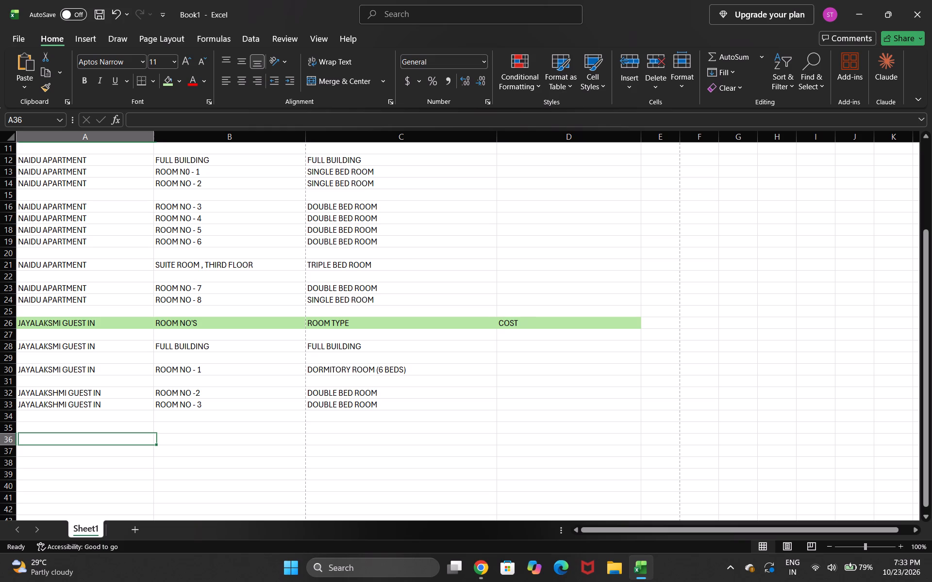
scroll(129, 373, "up", 6)
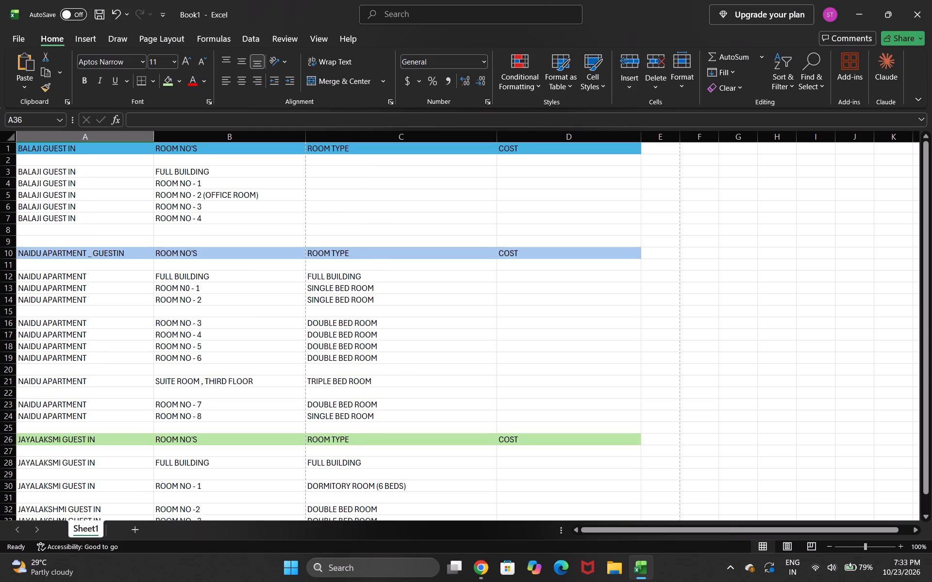
scroll(129, 371, "down", 5)
type("SAI APARTEMRN")
key("BackSpace")
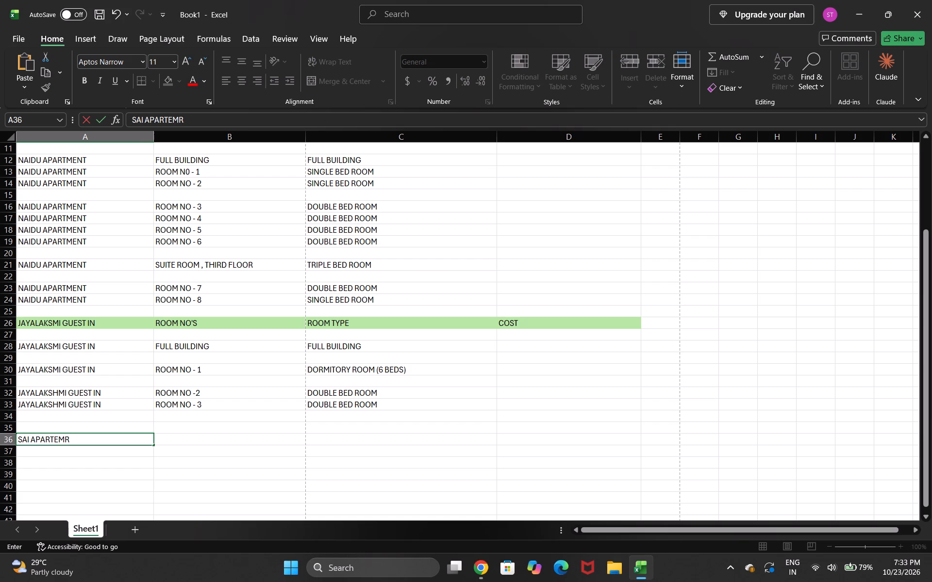
key("BackSpace")
type("ENT")
key("space")
type("GGUEST IN")
key("space")
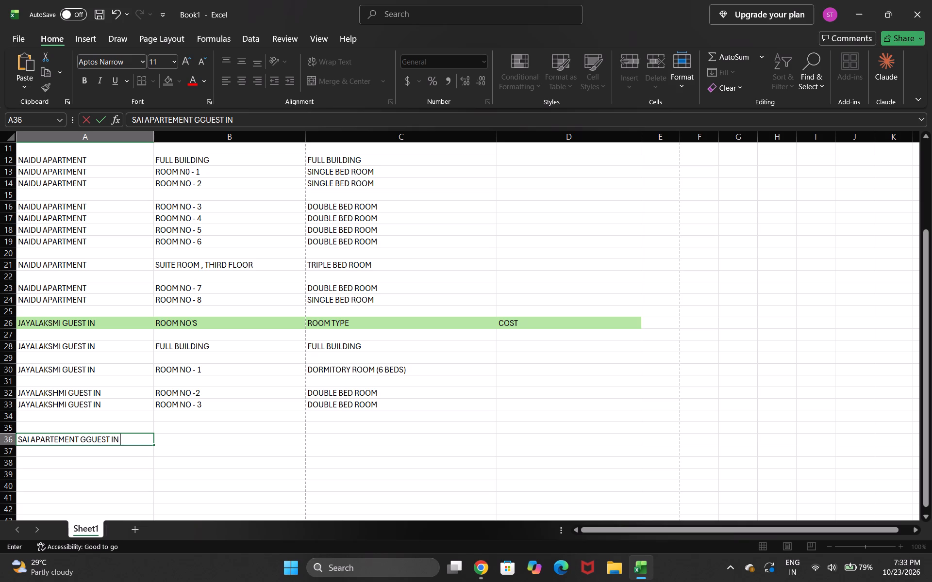
left_click(173, 438)
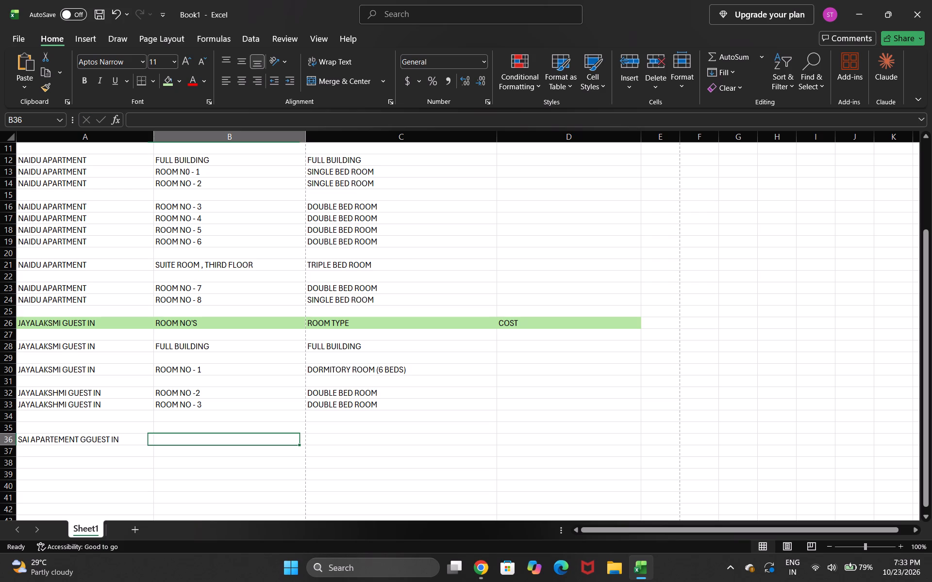
left_click(83, 443)
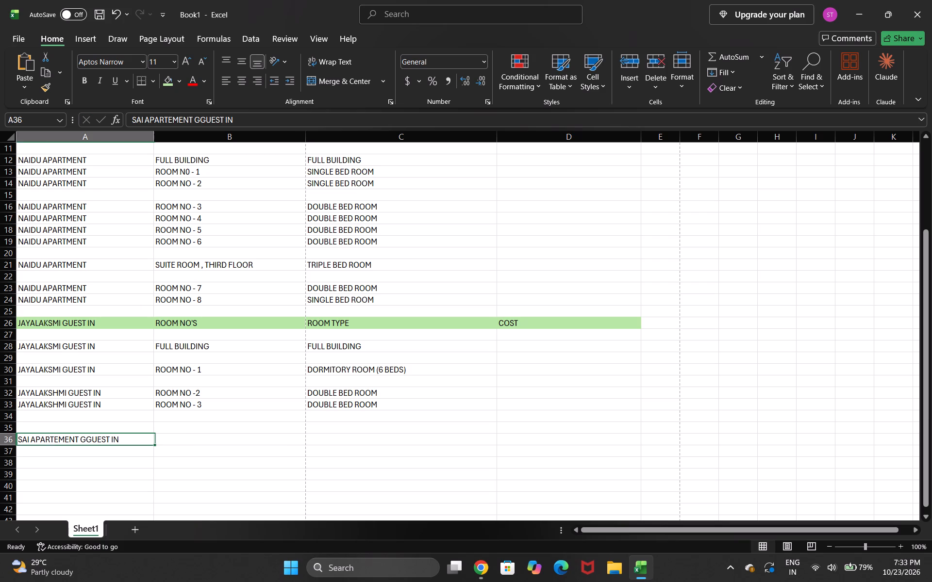
left_click(200, 122)
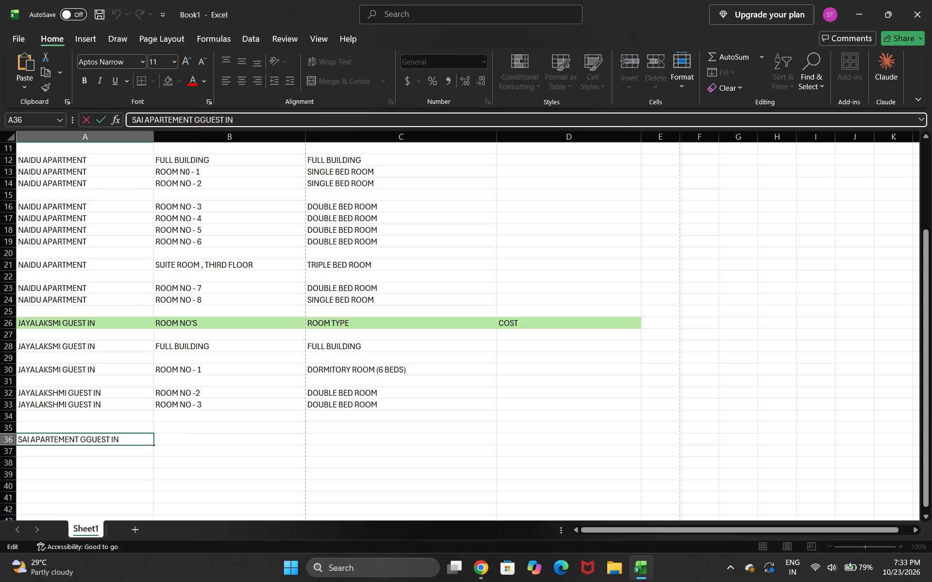
key("BackSpace")
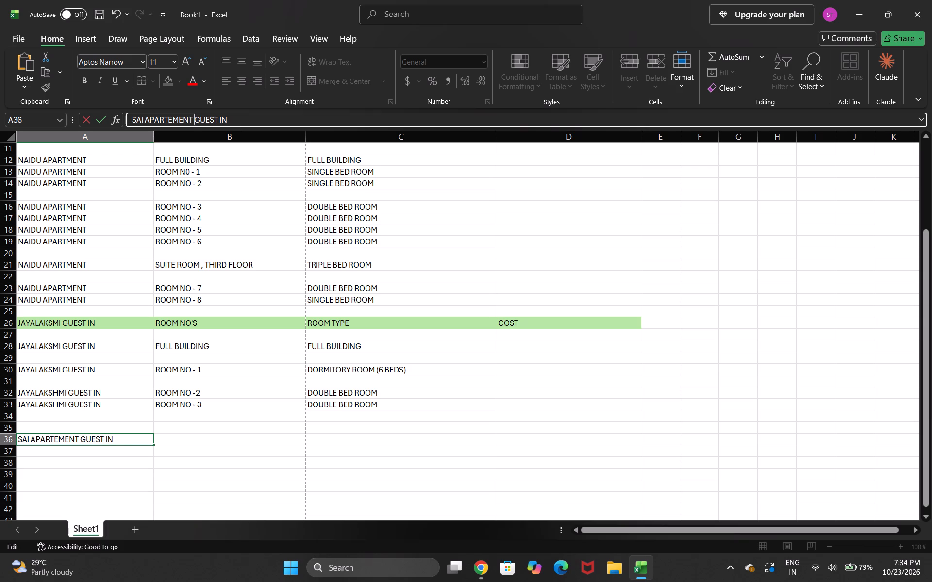
left_click(257, 495)
Fill the SAI APARTEMENT GUEST IN heading cell A36 with light orange.
left_click(118, 438)
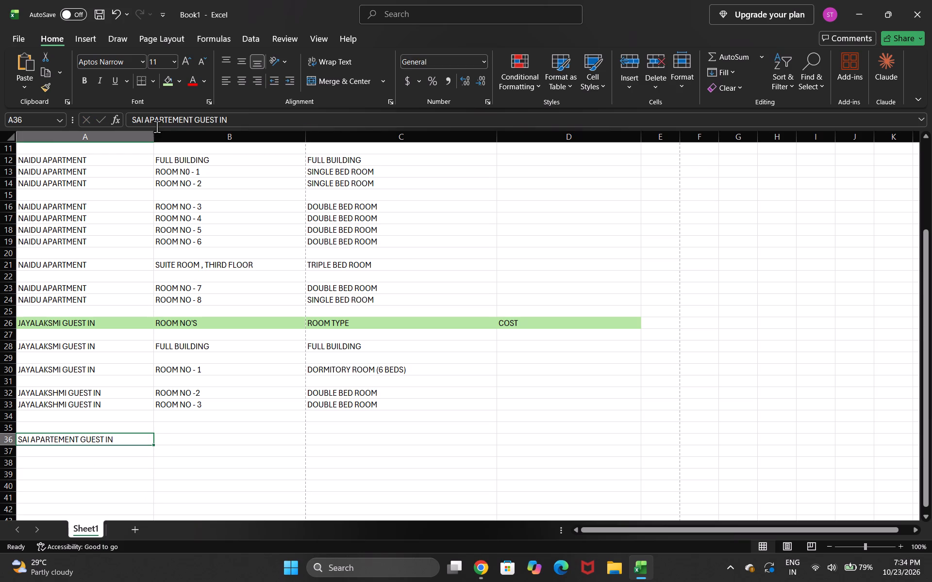
left_click(175, 81)
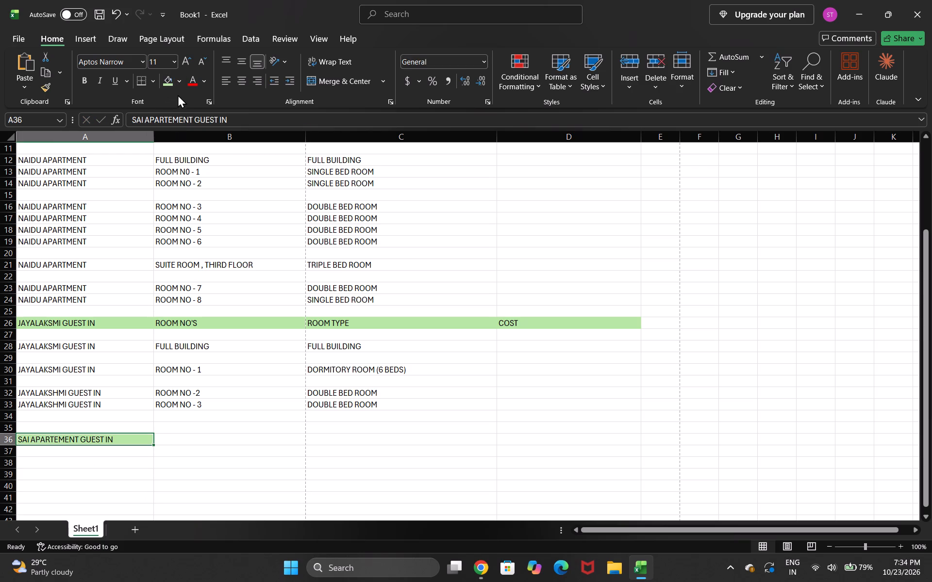
left_click(178, 84)
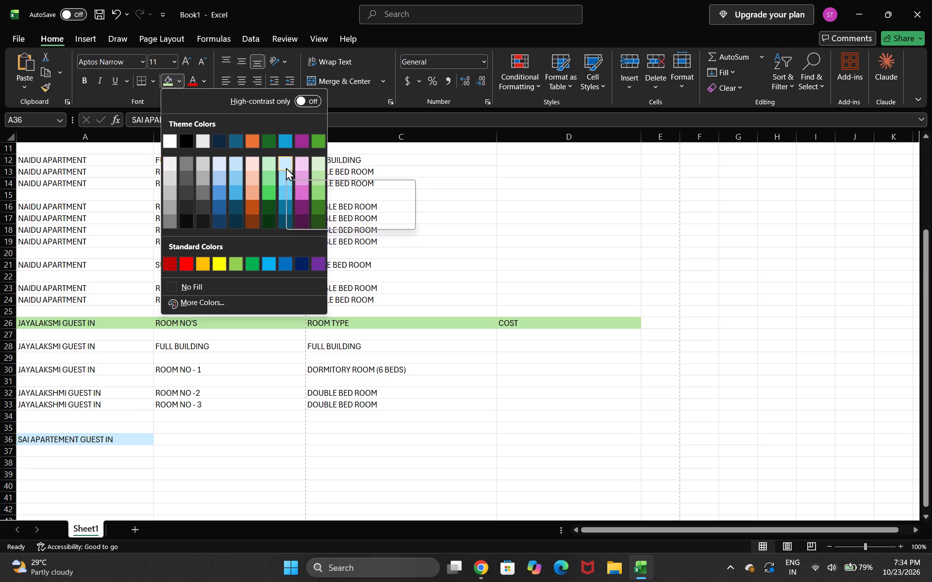
left_click(247, 186)
Enter the column headings ROOM NO'S, ROOM TYPE and COST in cells B36 to D36 of the SAI APARTEMENT GUEST IN section.
scroll(222, 269, "up", 7)
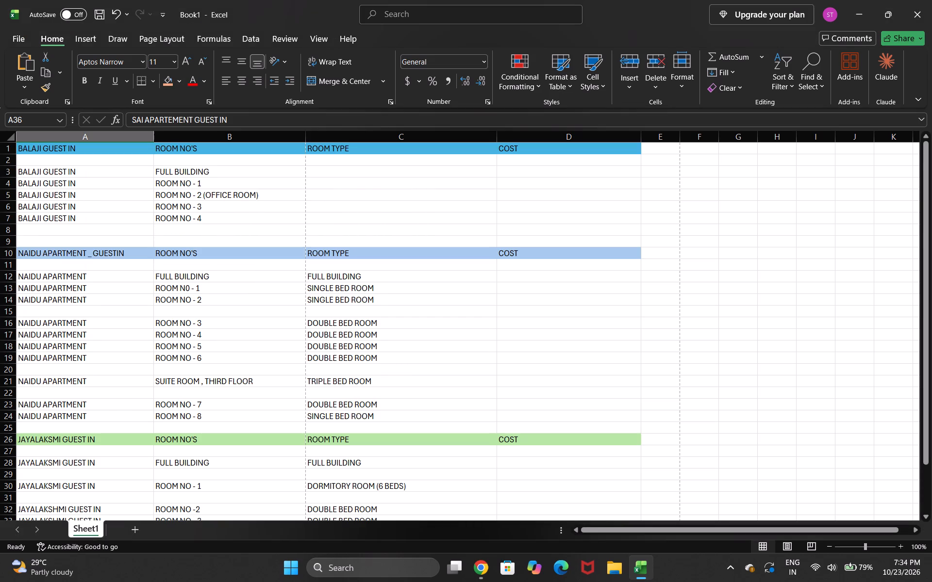
scroll(228, 265, "up", 3)
scroll(228, 265, "down", 3)
left_click(182, 485)
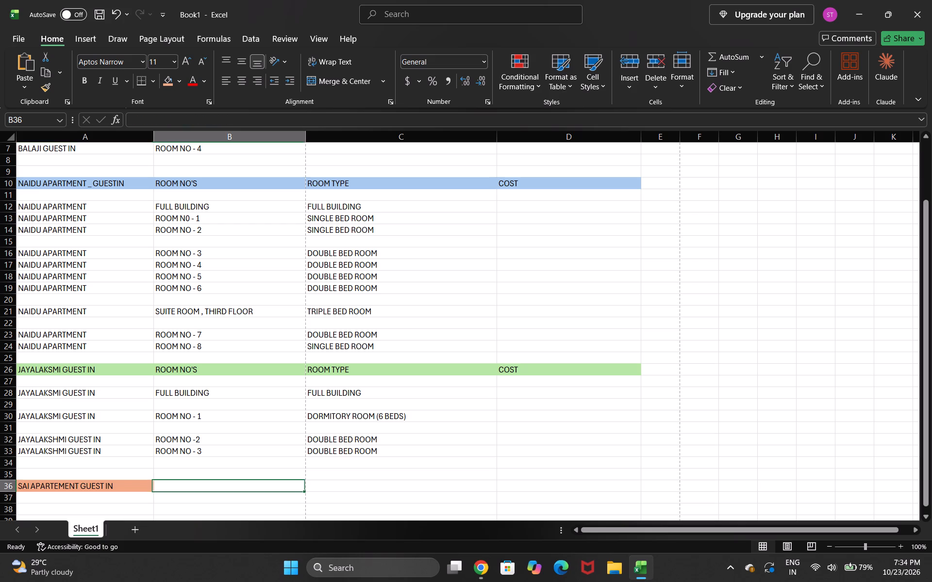
type("ROO")
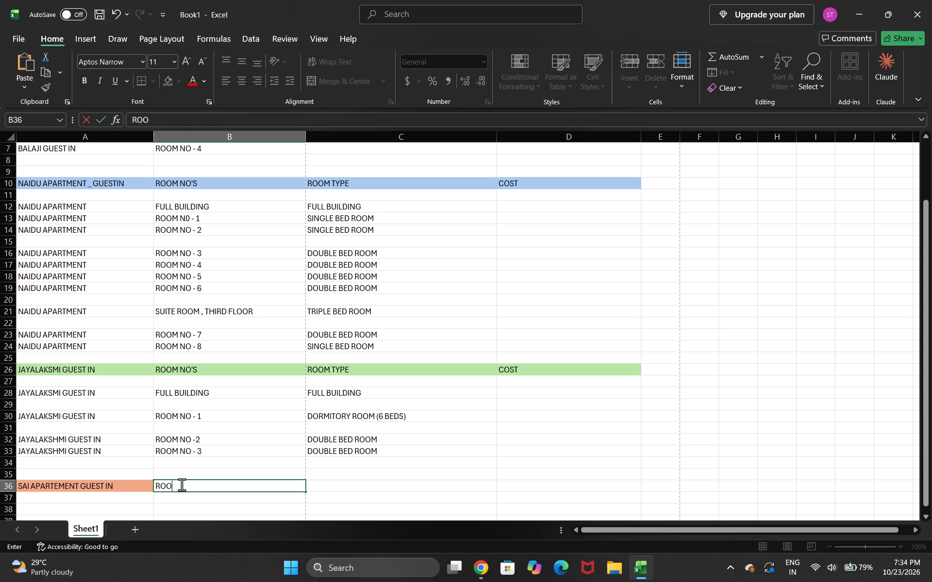
type("M NO")
key("comma")
key("BackSpace")
key("period")
key("BackSpace")
type("'S")
left_click(354, 484)
type("ROOM TYPE")
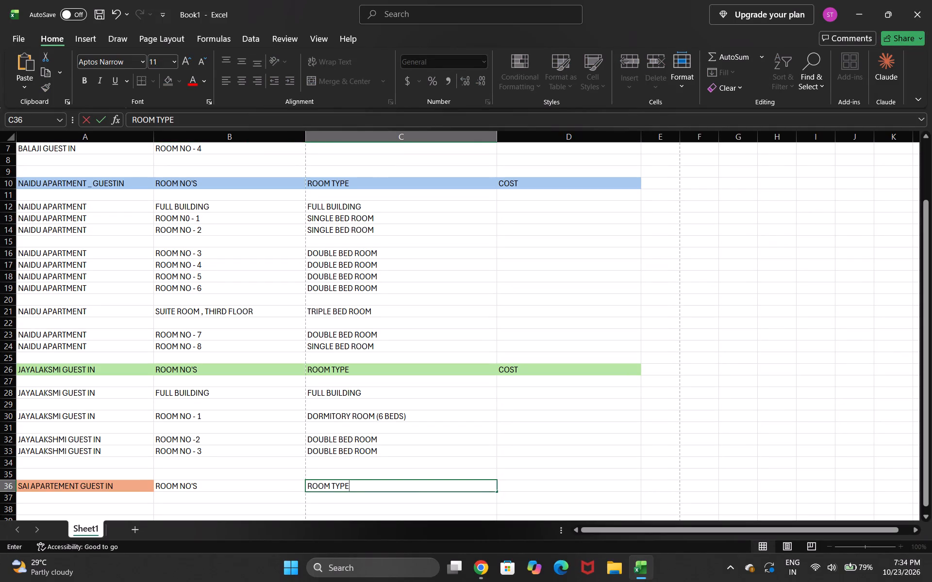
left_click(555, 488)
type("COST")
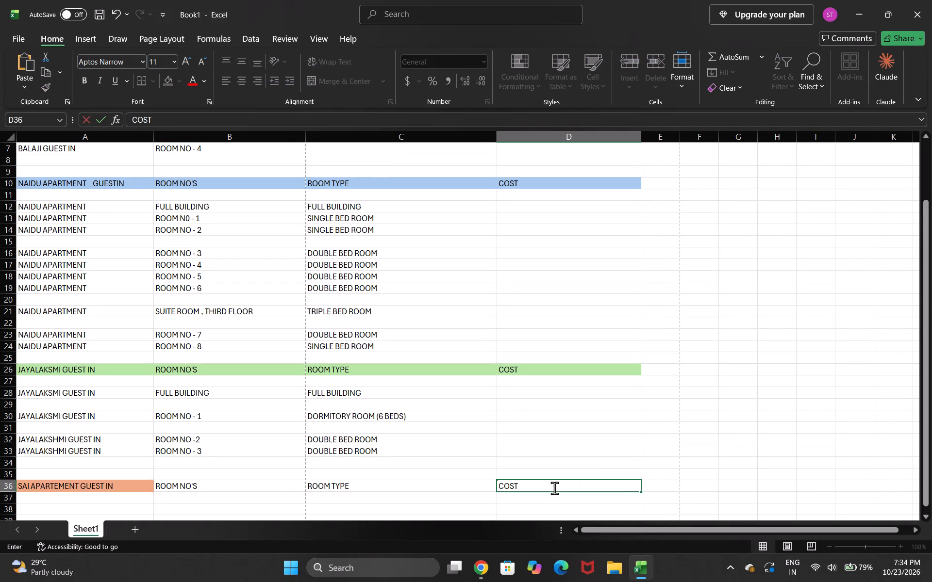
Fill the heading cells B36, C36 and D36 with the same light orange as A36.
left_click(285, 484)
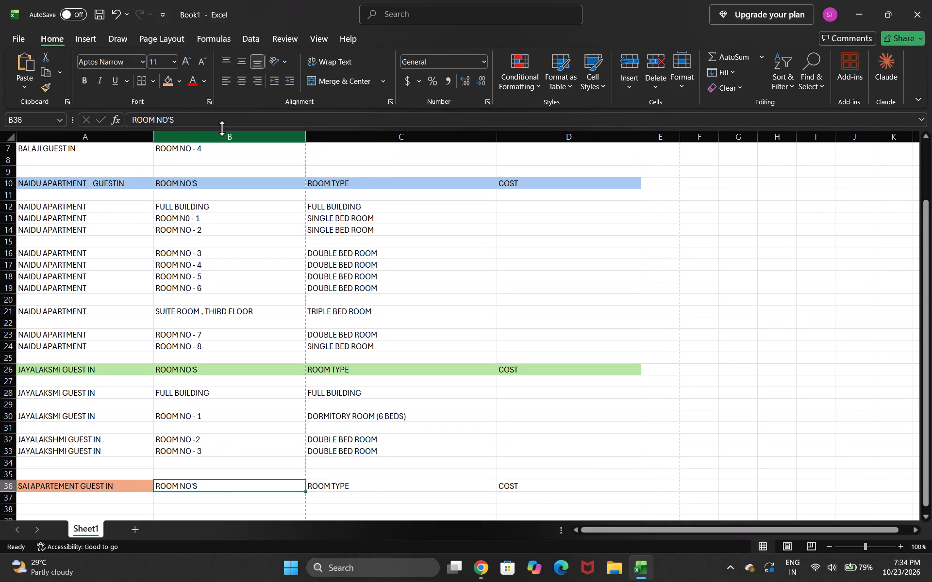
left_click(171, 83)
left_click(366, 487)
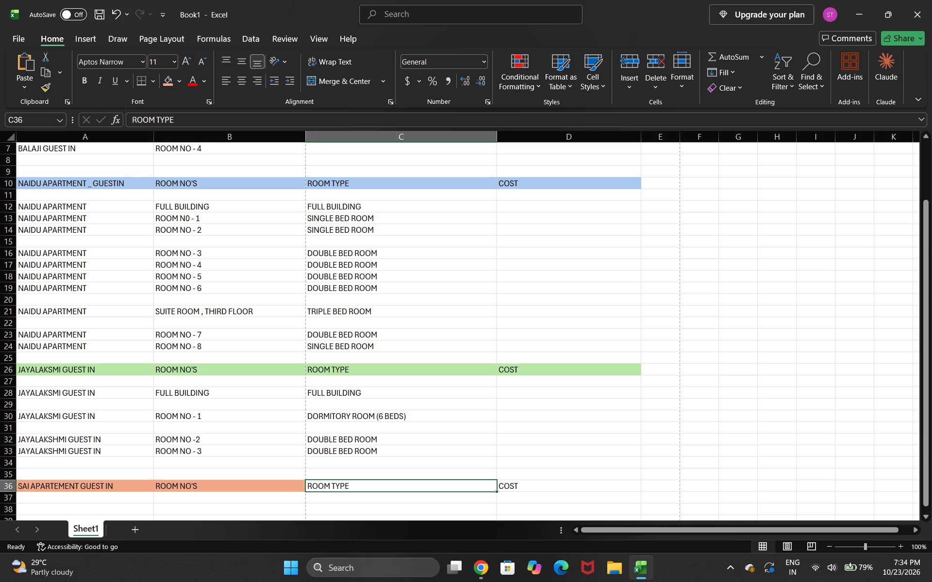
left_click(167, 83)
left_click(557, 487)
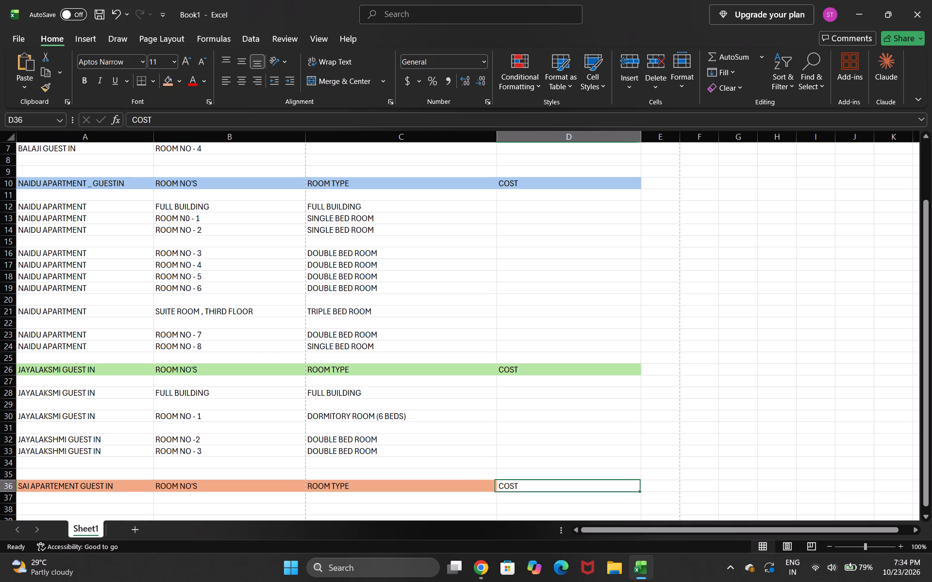
left_click(168, 83)
Enter SAI APARTMENT, FULL BUILDING and FULL BUILDING in cells A38 to C38.
scroll(276, 310, "down", 5)
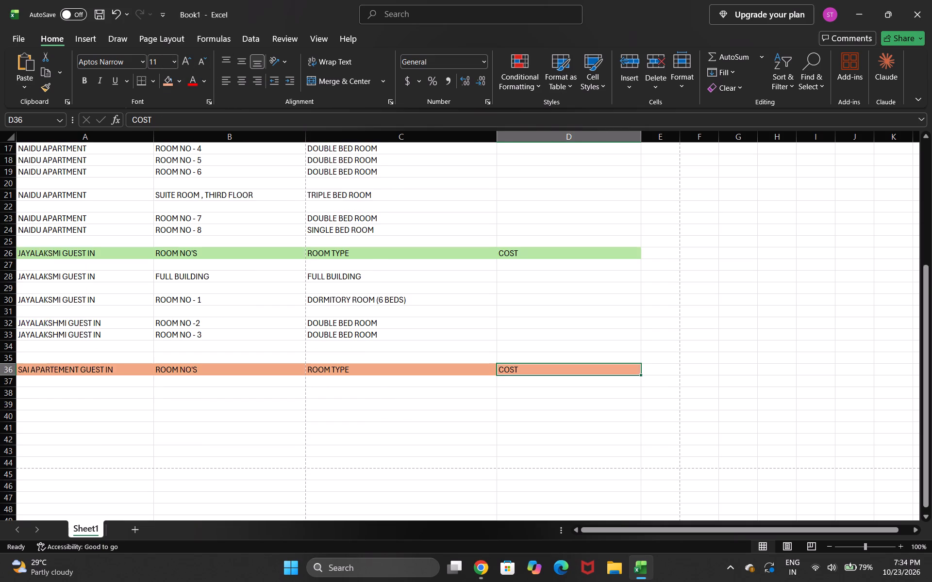
scroll(283, 315, "down", 5)
left_click(46, 283)
left_click(47, 278)
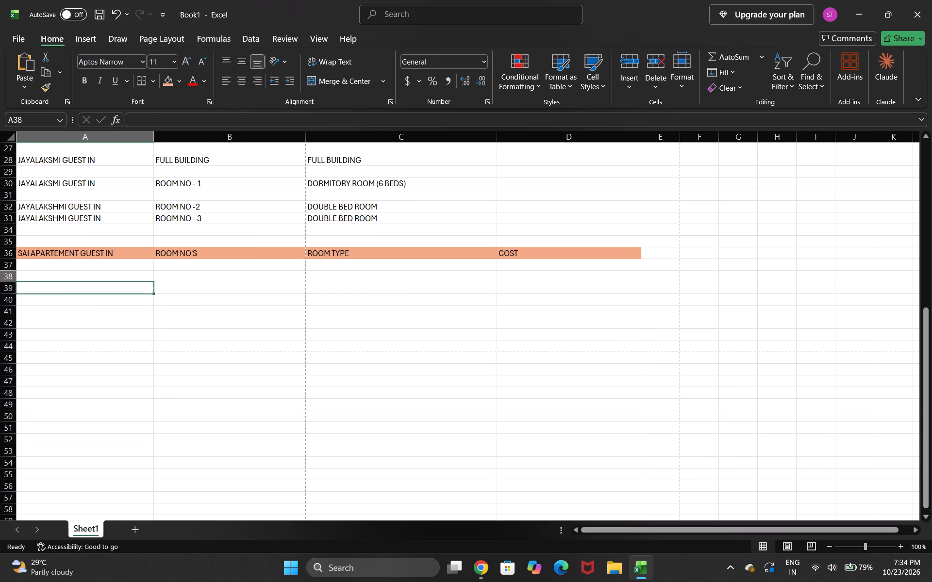
type("SAI A")
type("PARTMENT")
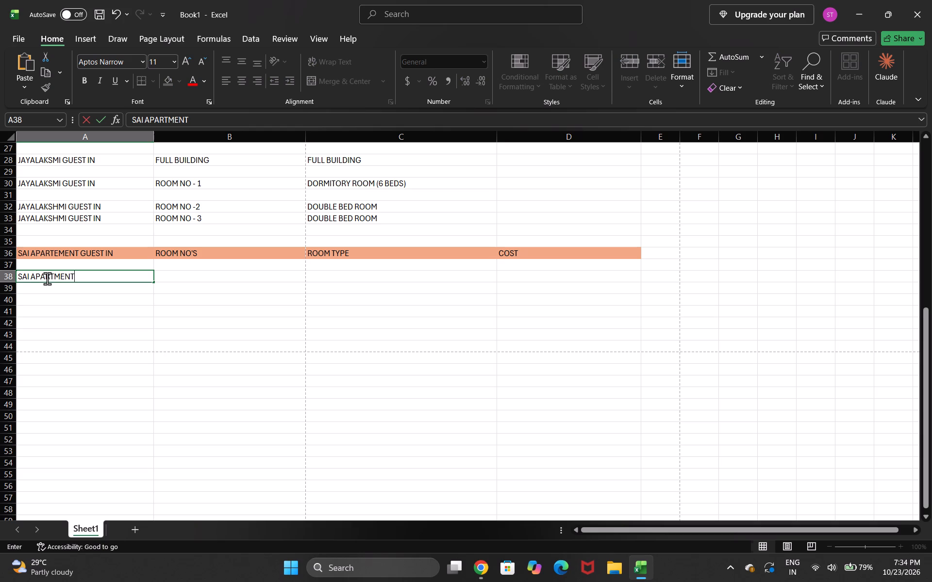
left_click(160, 279)
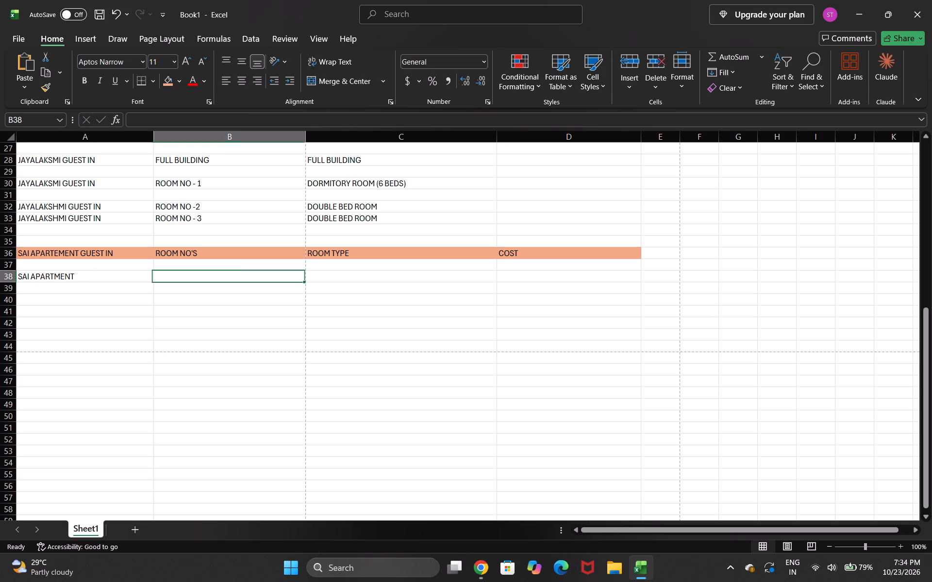
type("FULL BUILDING")
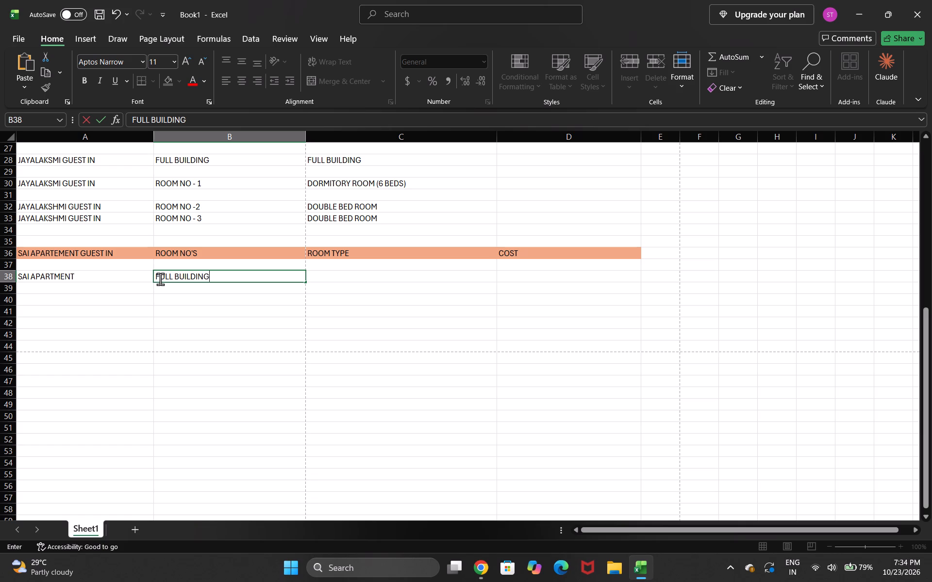
left_click(349, 279)
type("FULL BUUI")
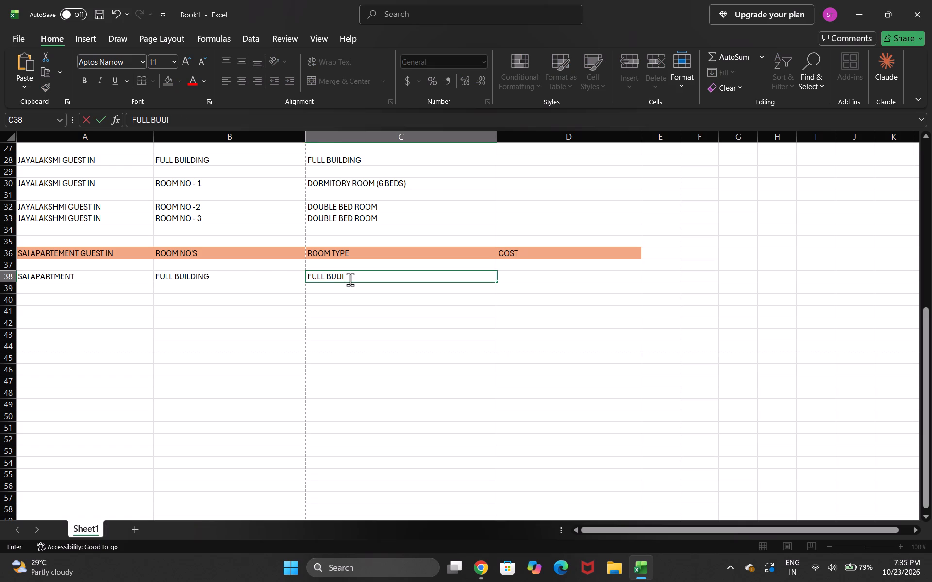
key("BackSpace")
key("BackSpace")
type("ILDING")
left_click(570, 280)
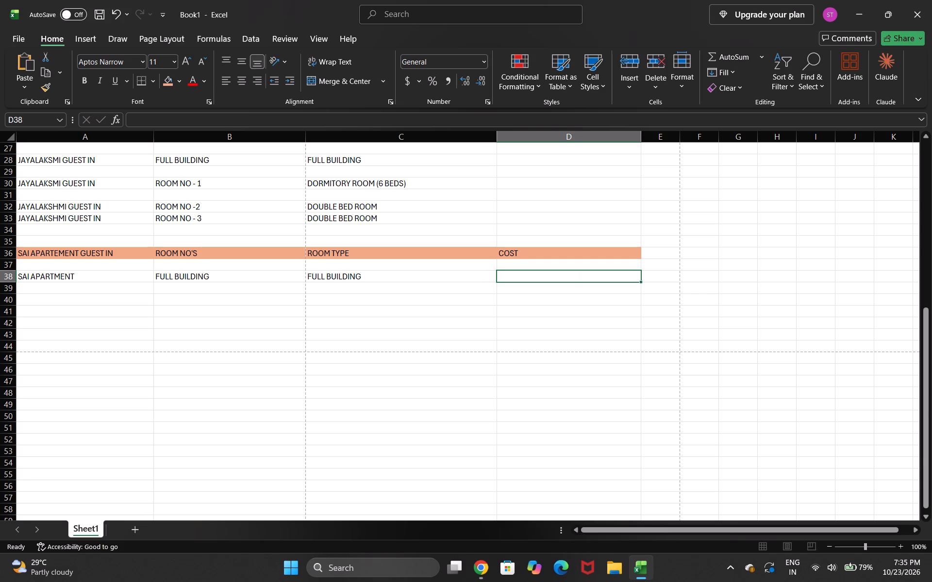
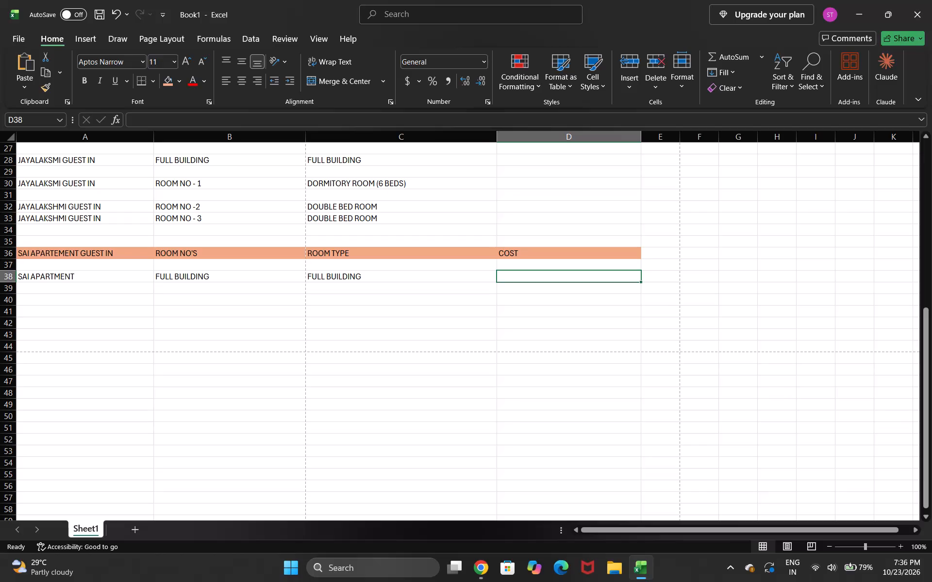
Enter SAI APRTMENT, ROOM NO - 1 and DOUBLE BED ROOM + 2 BEDS IN HALL in cells A40 to C40.
left_click(40, 304)
type("SAI APRTMENT")
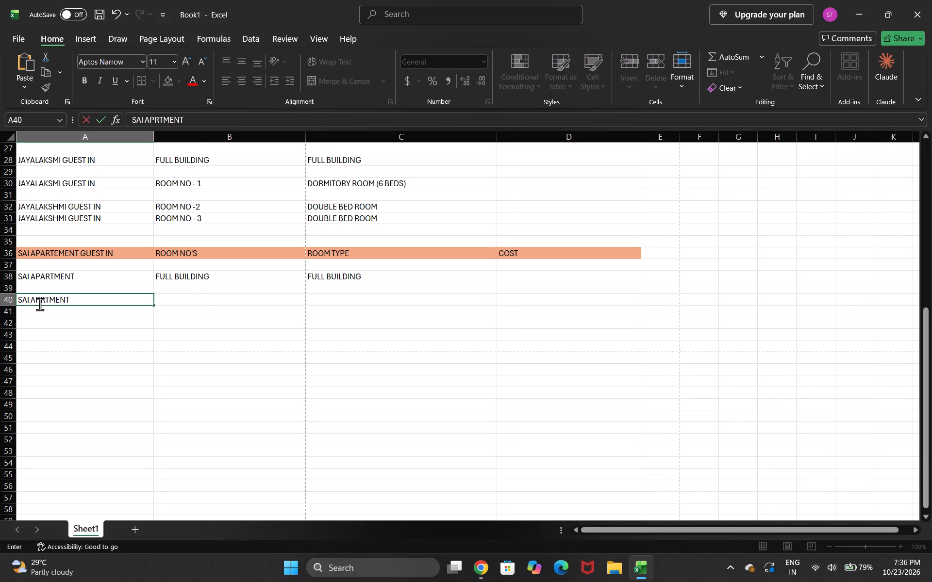
left_click(188, 296)
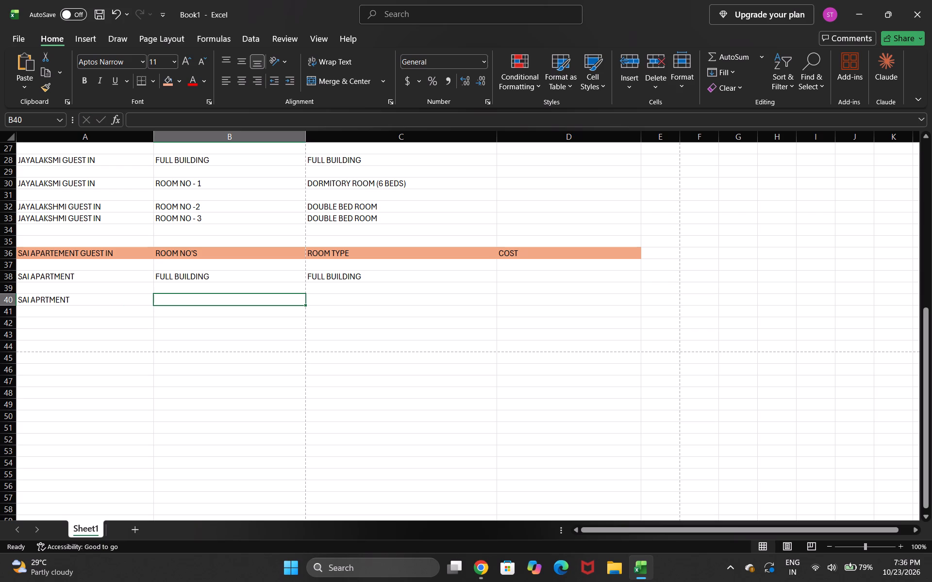
type("ROOM NO")
key("space")
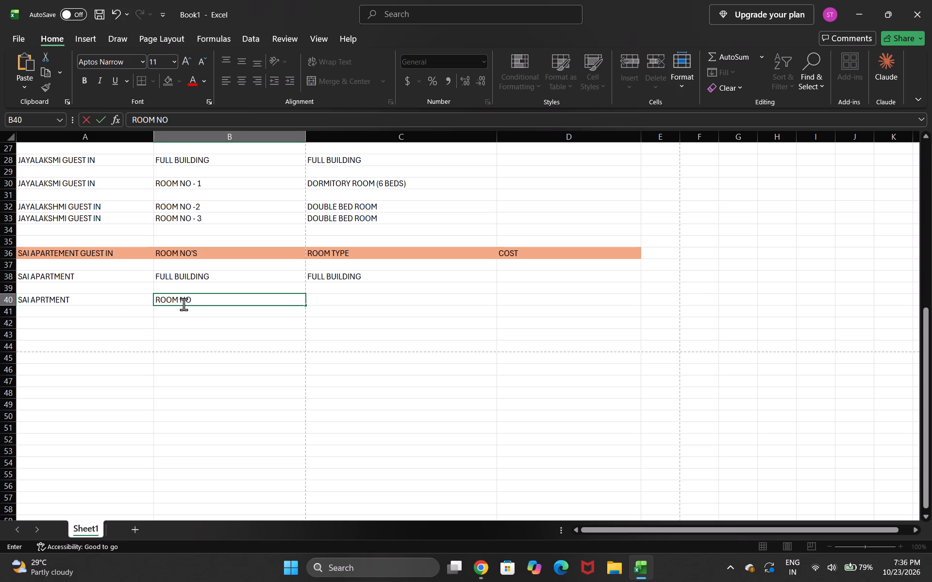
type("-")
key("space")
key("2")
key("BackSpace")
key("1")
left_click(329, 302)
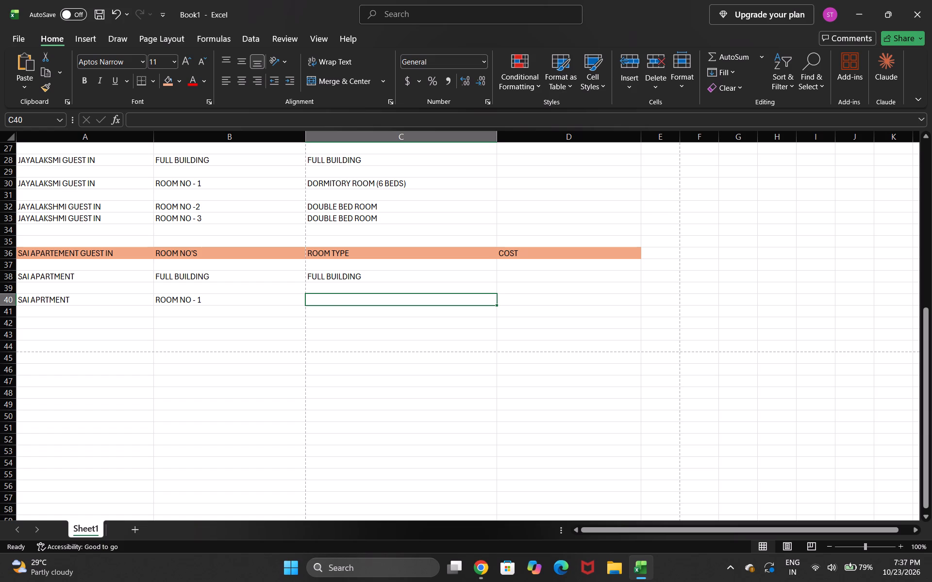
type("DOUBLE BED ROOM + 2 BED")
key("space")
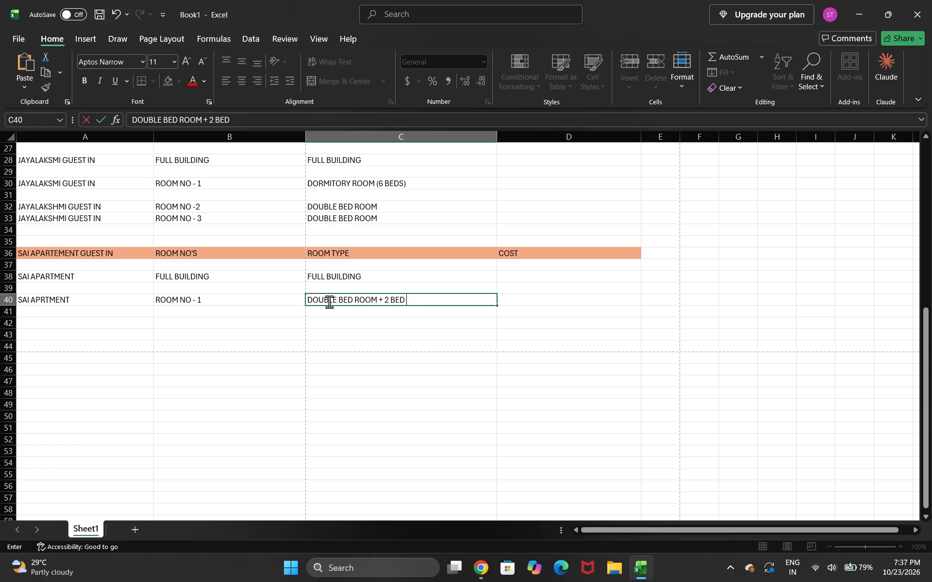
key("BackSpace")
type("S IN HALL")
left_click(91, 320)
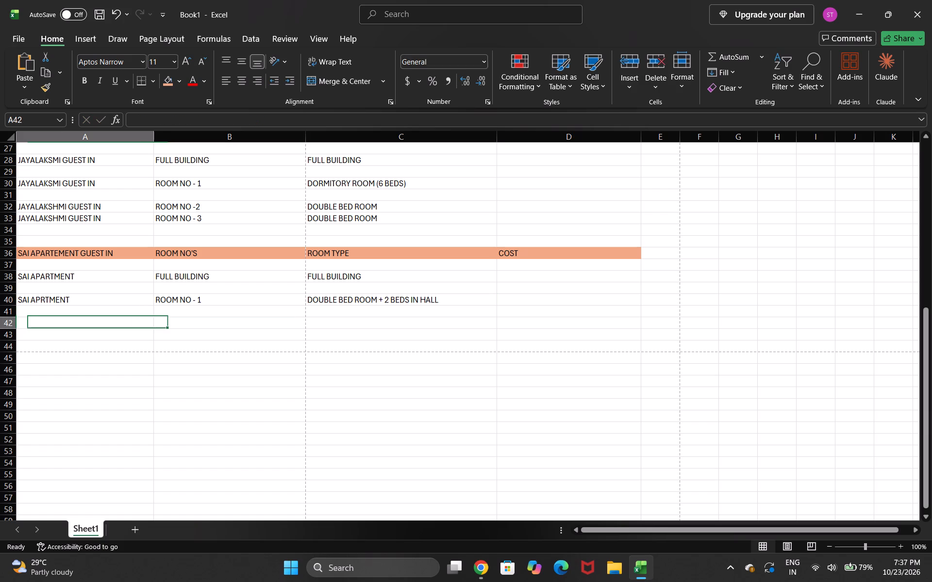
type("SAI APRTMENT")
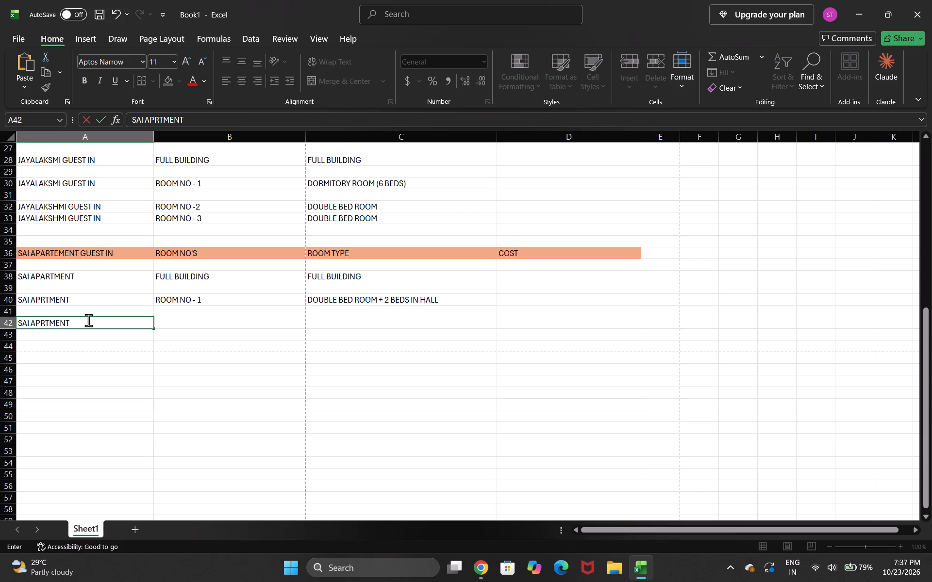
left_click(165, 323)
type("ROOM NO - 2")
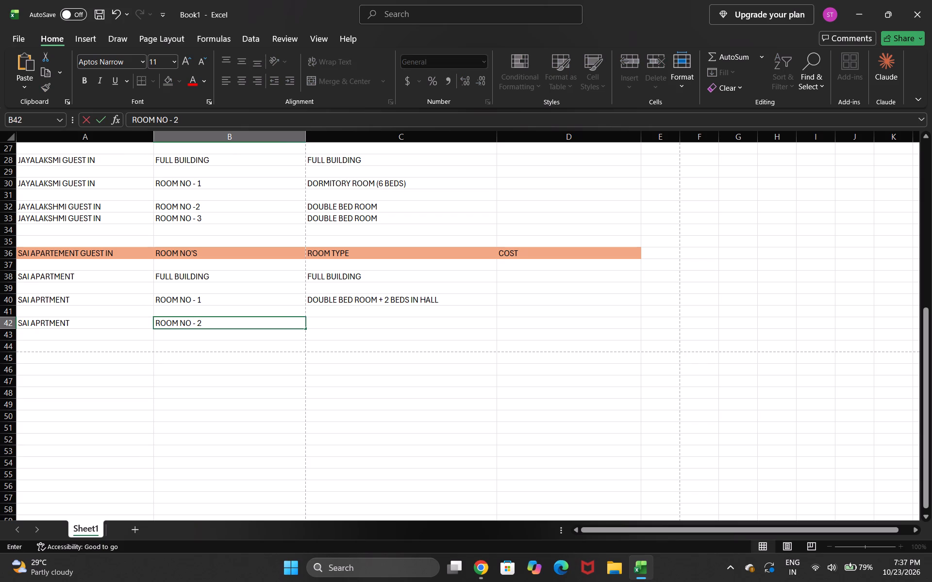
left_click(359, 325)
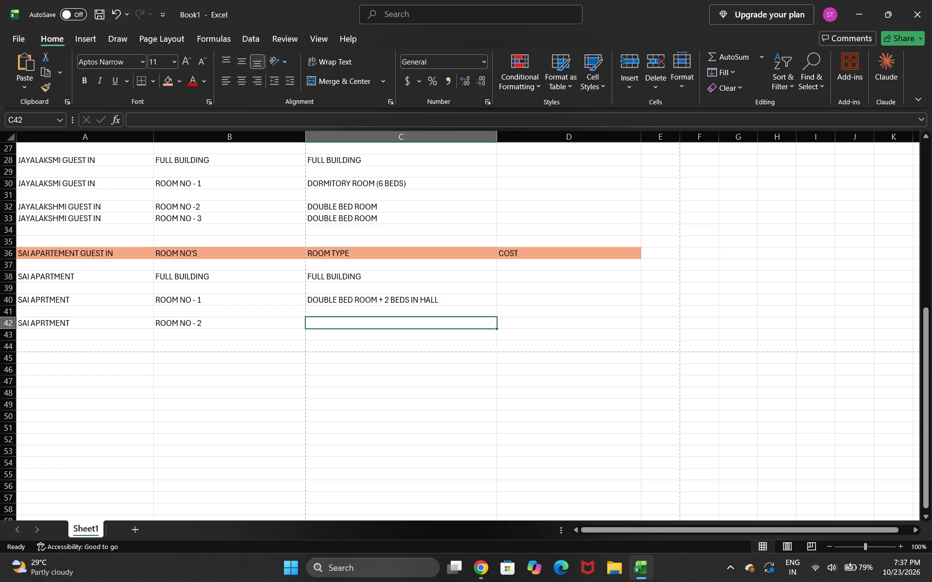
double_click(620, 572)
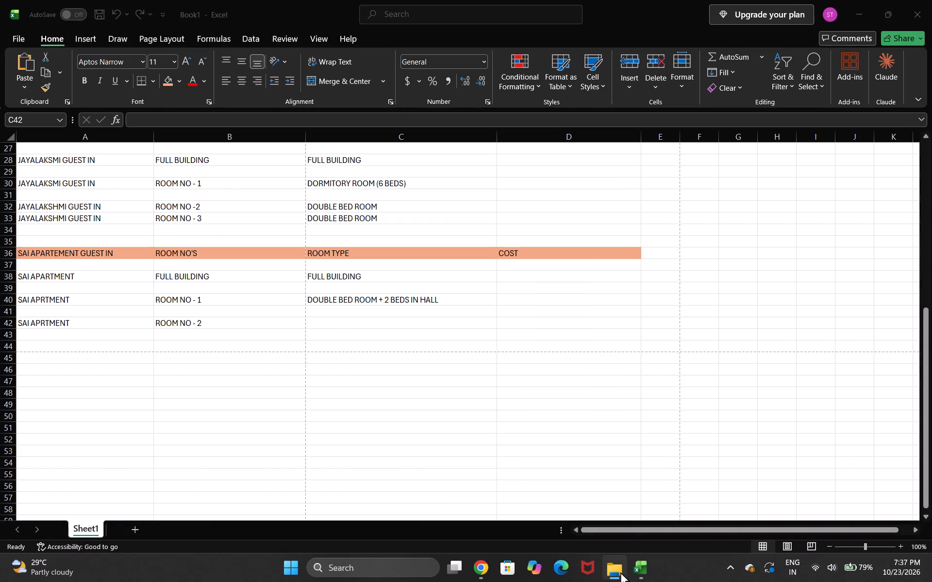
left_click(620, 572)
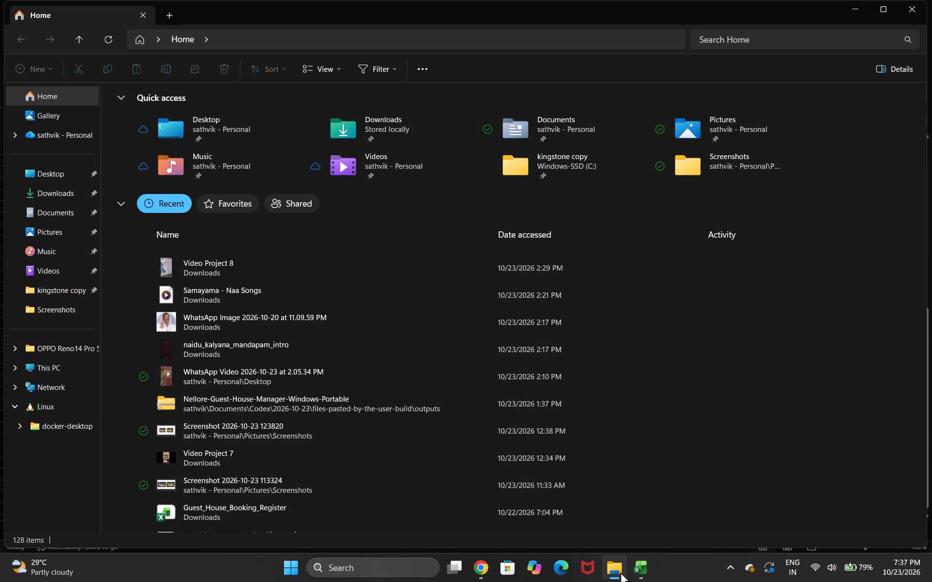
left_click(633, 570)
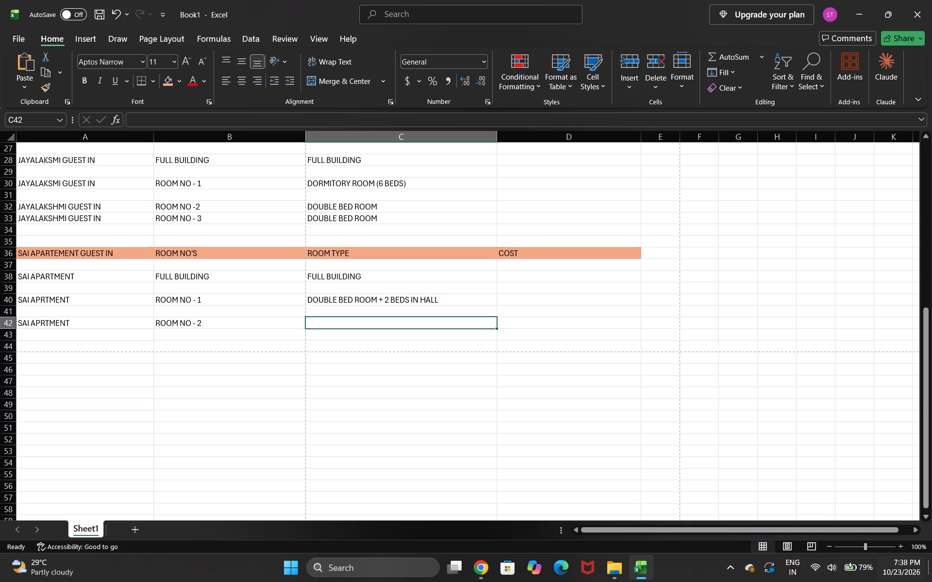
Enter DOUBLE BED ROOM in cell C42 as the room type for ROOM NO - 2.
left_click(371, 324)
type("DOUBLE BED ROOM")
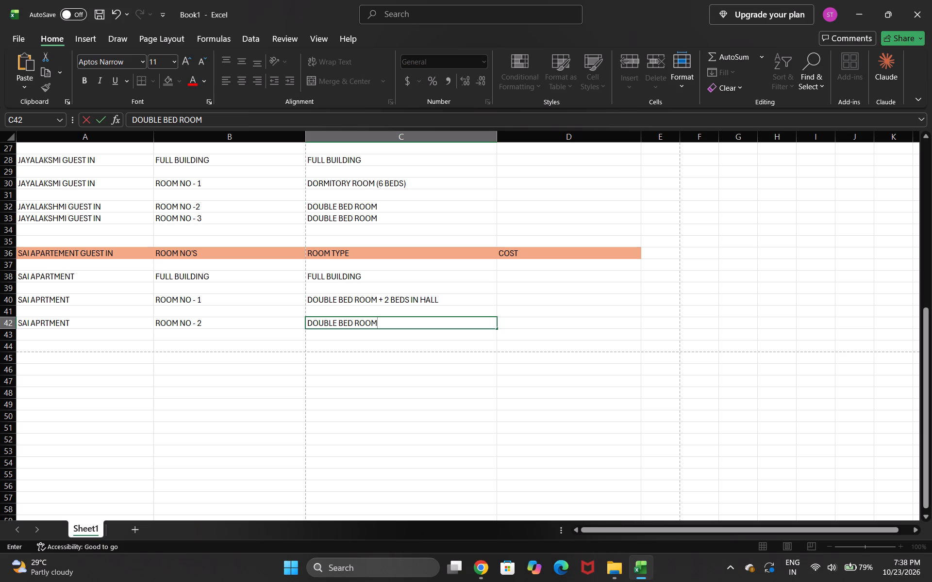
Start a new entry in cell A46 below the SAI APARTEMENT GUEST IN section.
left_click(67, 367)
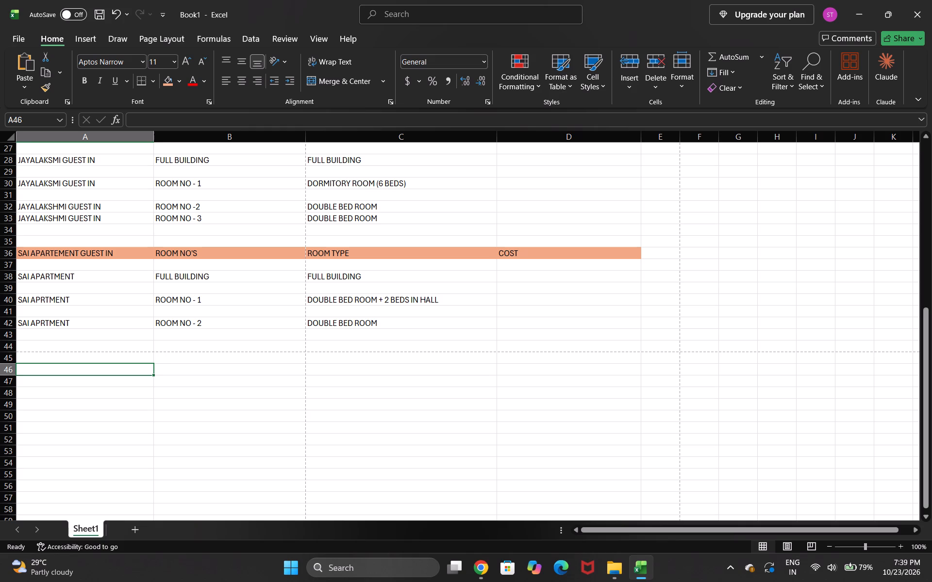
left_click(83, 372)
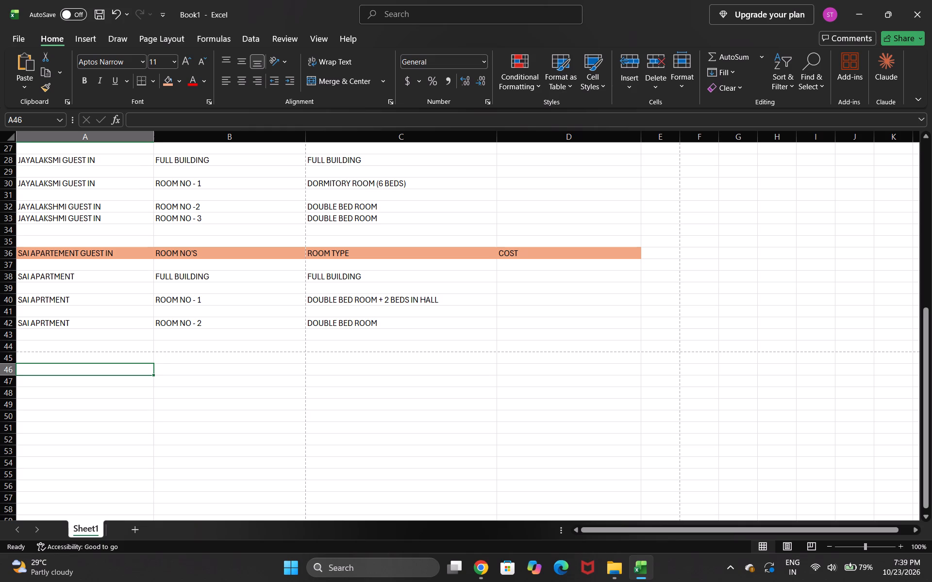
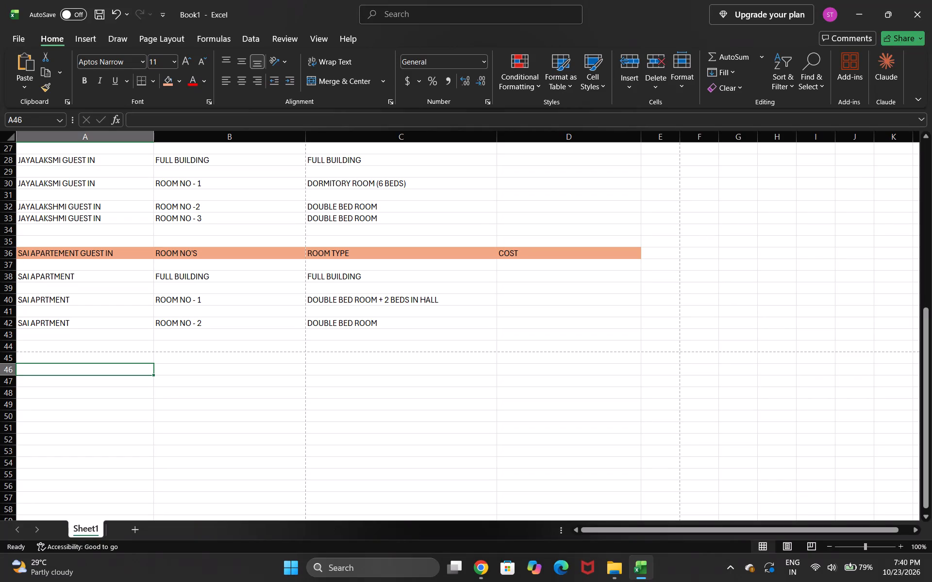
Enter the headers SAI GUEST HOUSE, ROOM NO'S, ROOM TYPE and COST in cells A46 to D46.
scroll(57, 367, "up", 12)
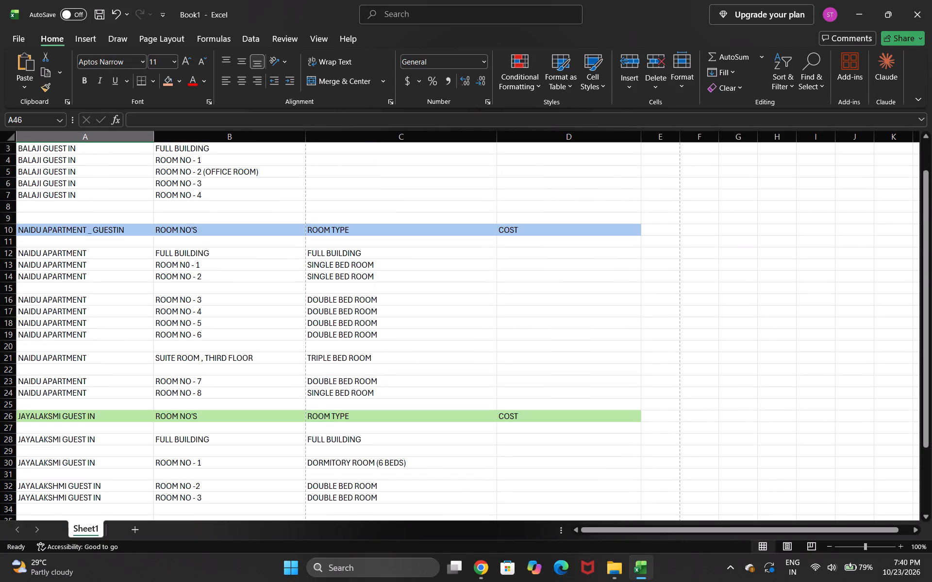
scroll(133, 345, "up", 7)
scroll(133, 344, "down", 12)
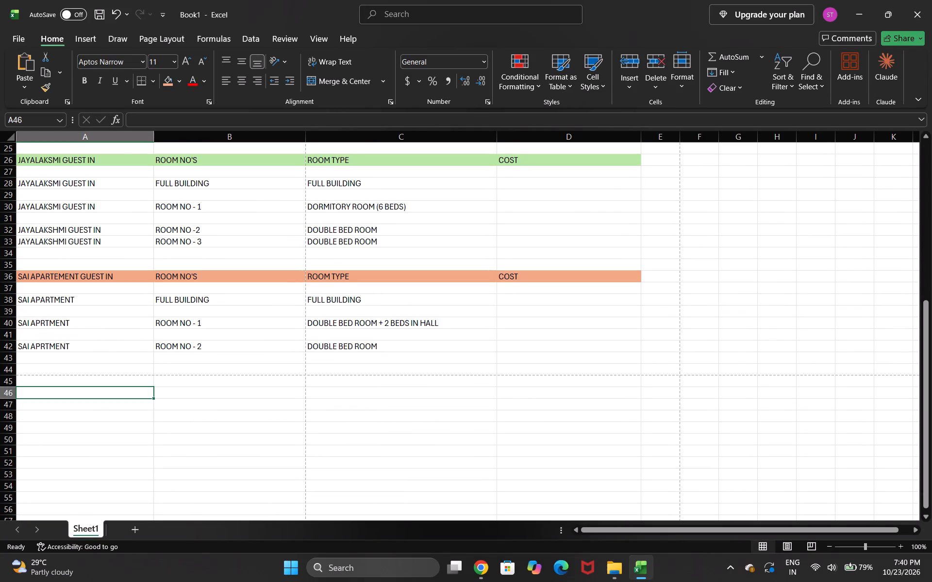
type("SAI GUEST HOUSE")
left_click(171, 393)
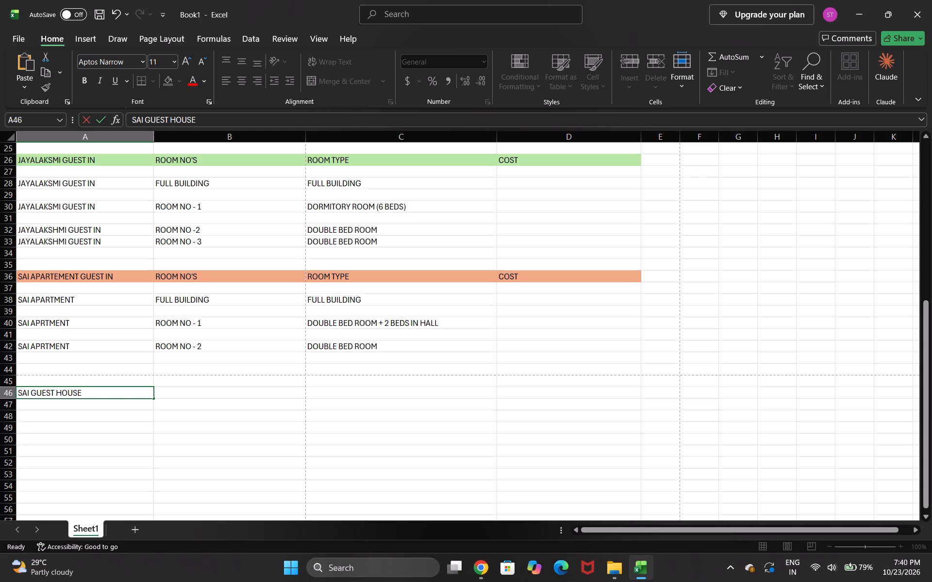
type("ROOM NO")
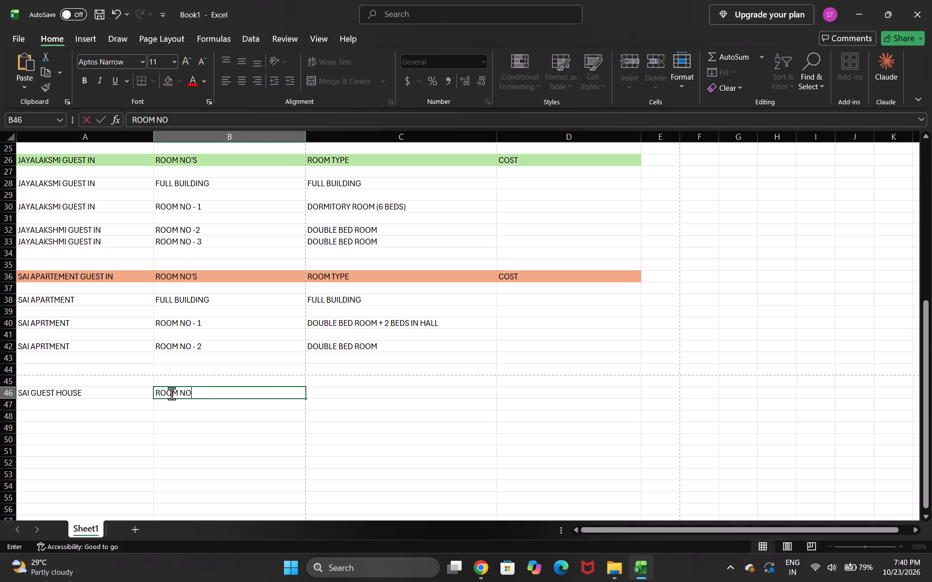
type("'S")
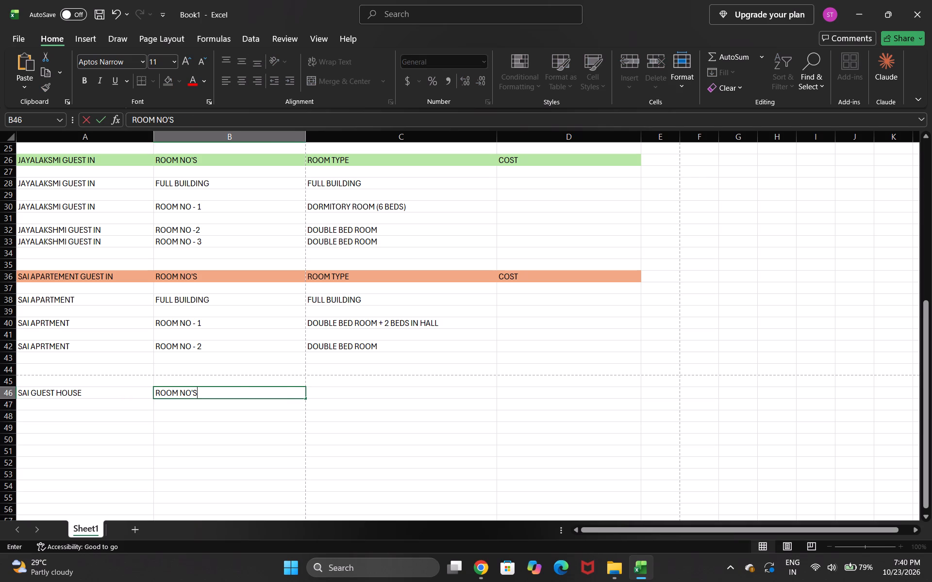
left_click(352, 395)
type("ROOM TYOPE")
left_click(347, 395)
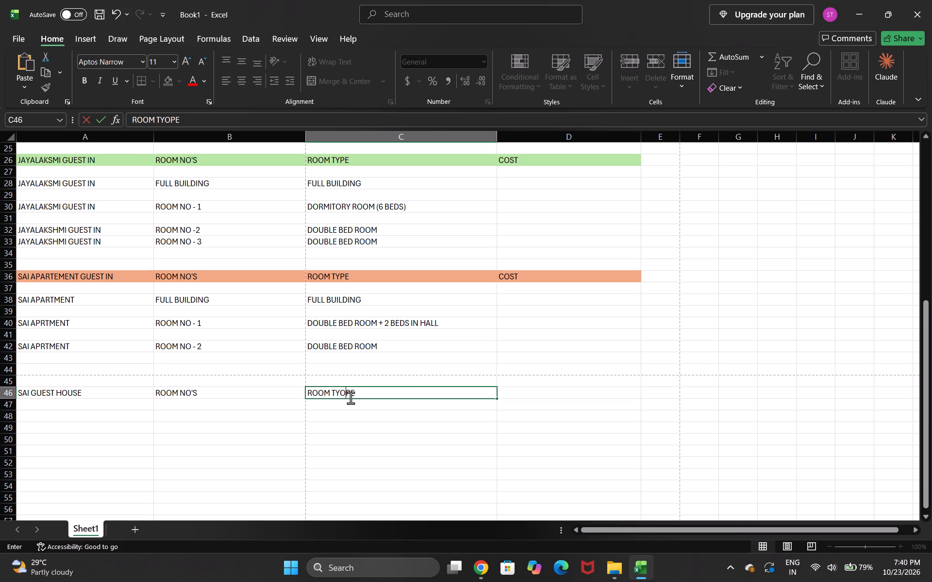
key("BackSpace")
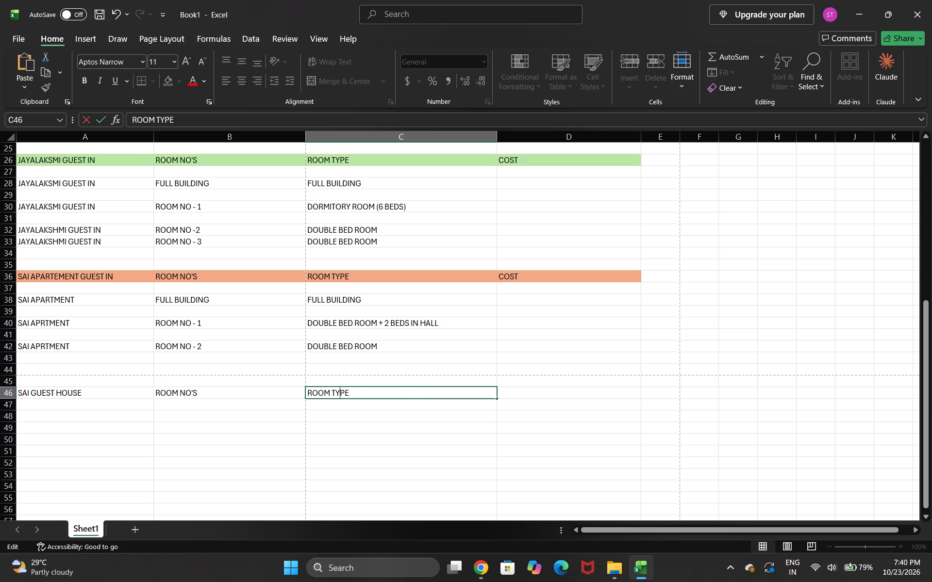
left_click(520, 394)
type("COST")
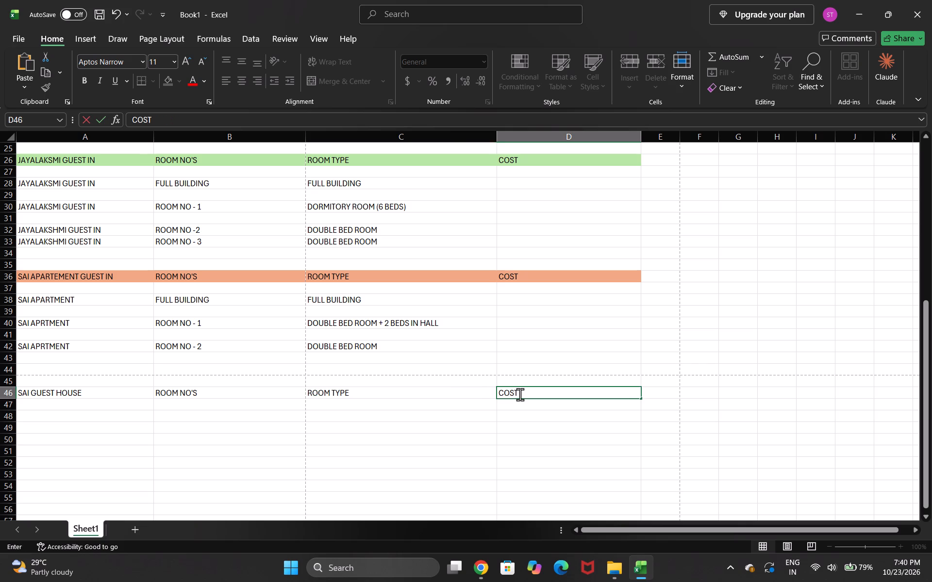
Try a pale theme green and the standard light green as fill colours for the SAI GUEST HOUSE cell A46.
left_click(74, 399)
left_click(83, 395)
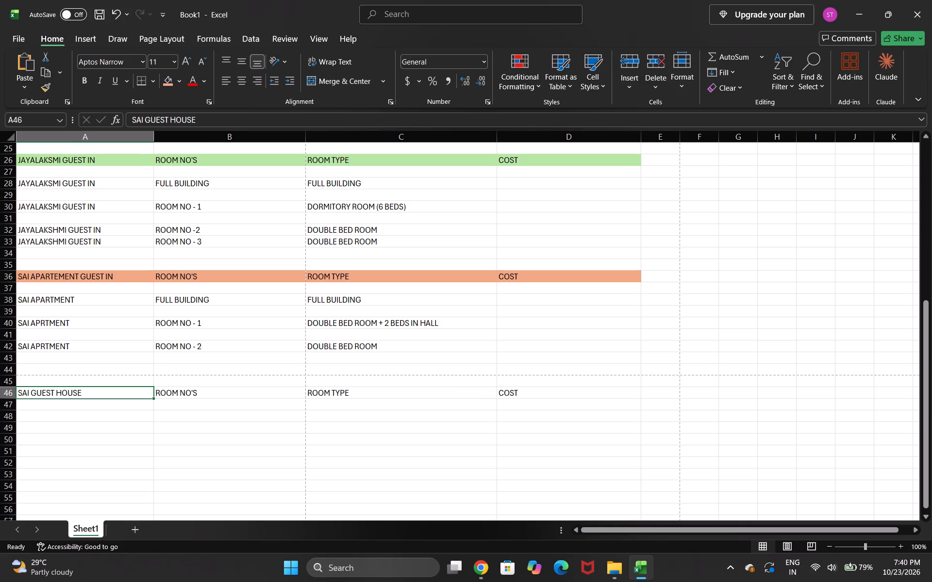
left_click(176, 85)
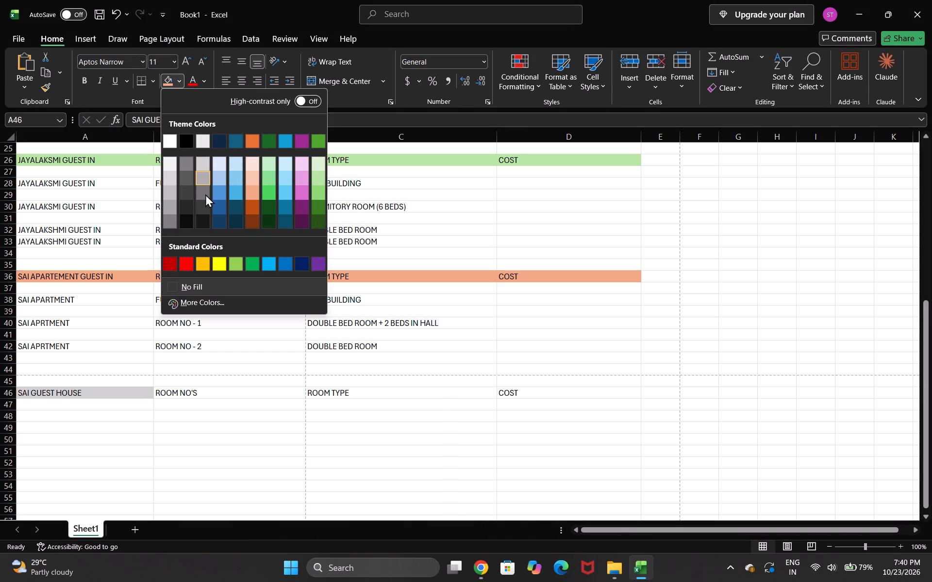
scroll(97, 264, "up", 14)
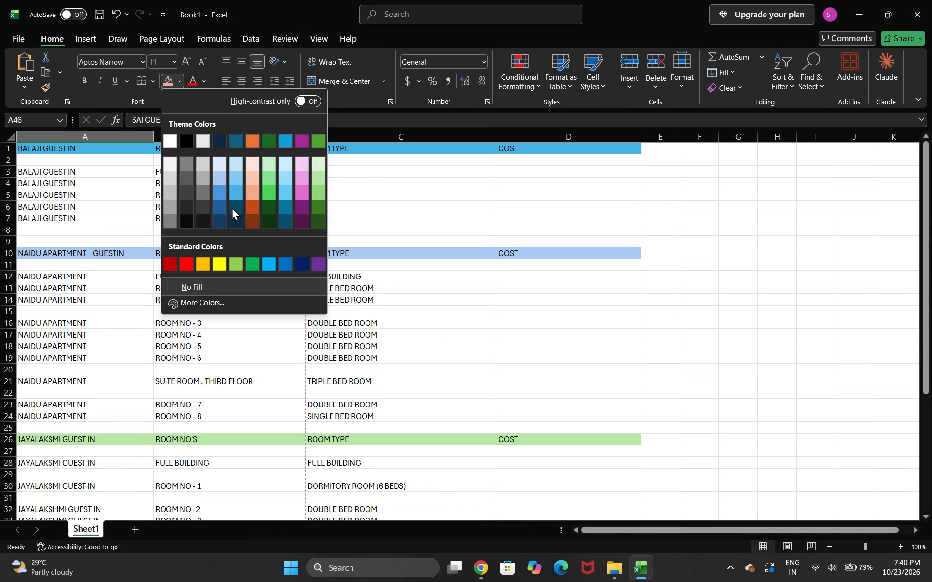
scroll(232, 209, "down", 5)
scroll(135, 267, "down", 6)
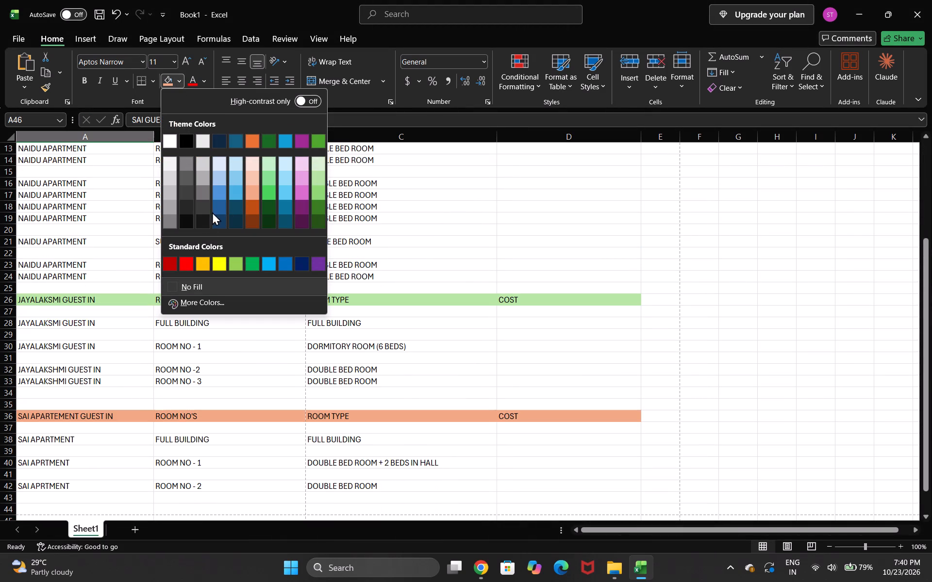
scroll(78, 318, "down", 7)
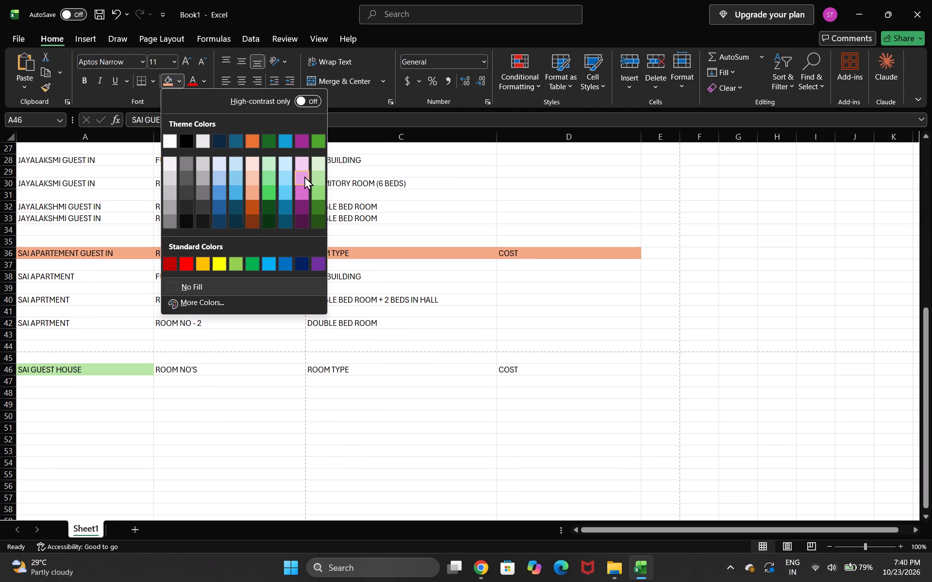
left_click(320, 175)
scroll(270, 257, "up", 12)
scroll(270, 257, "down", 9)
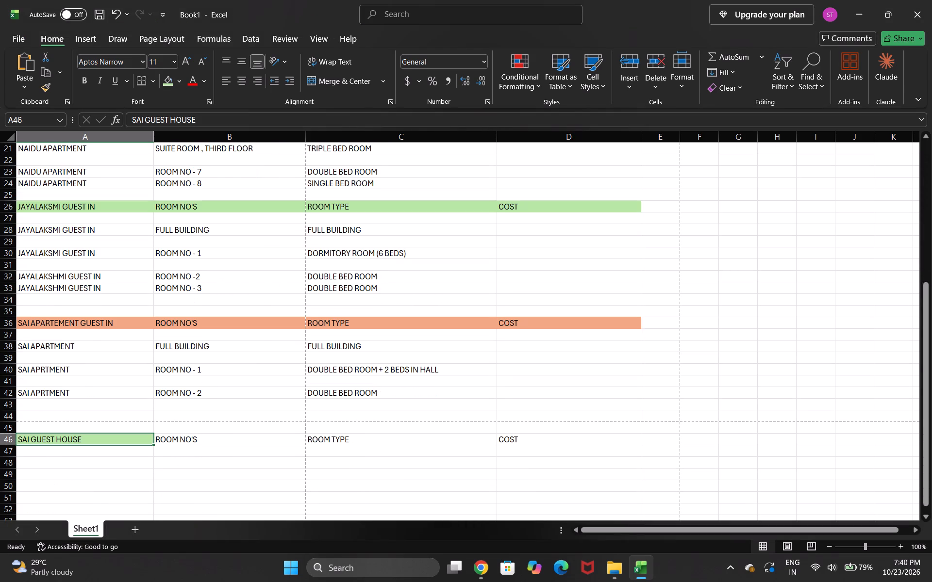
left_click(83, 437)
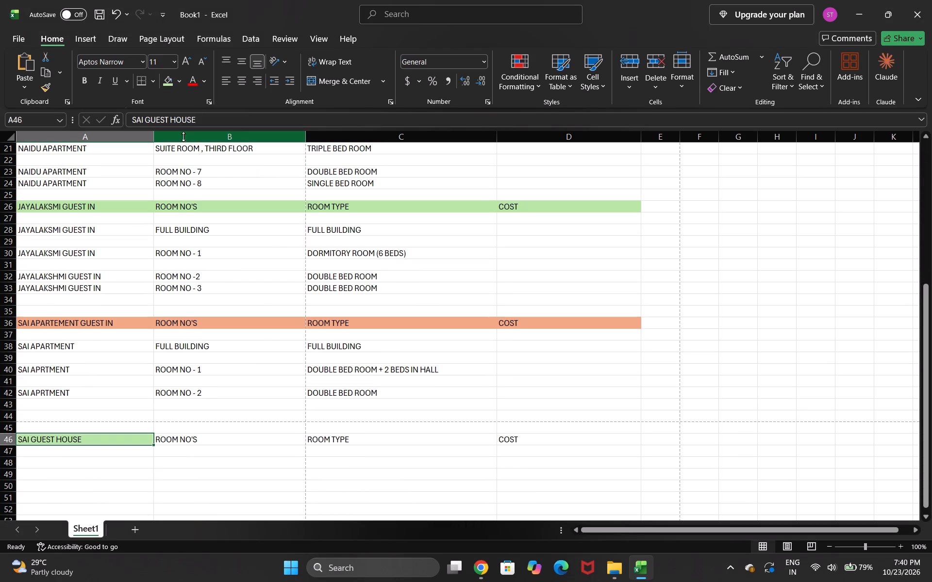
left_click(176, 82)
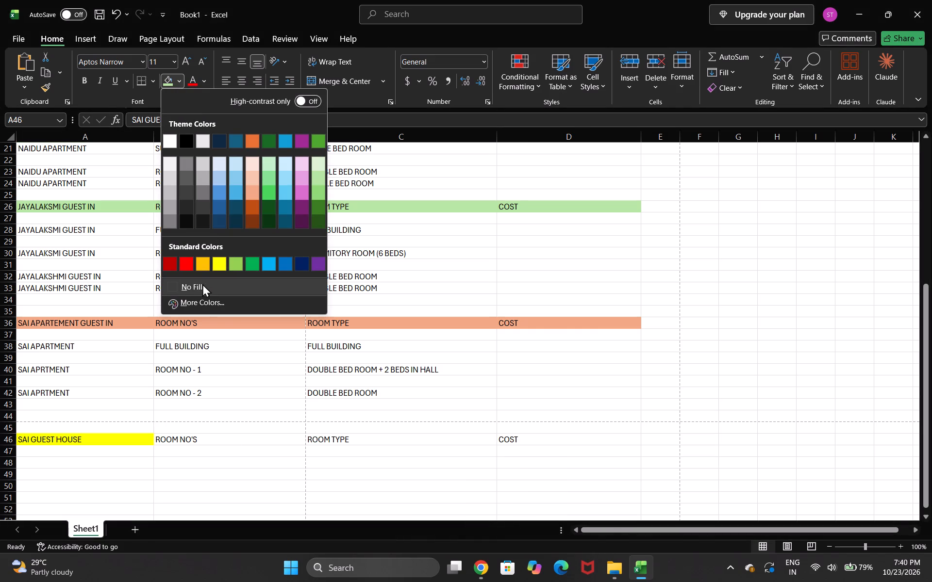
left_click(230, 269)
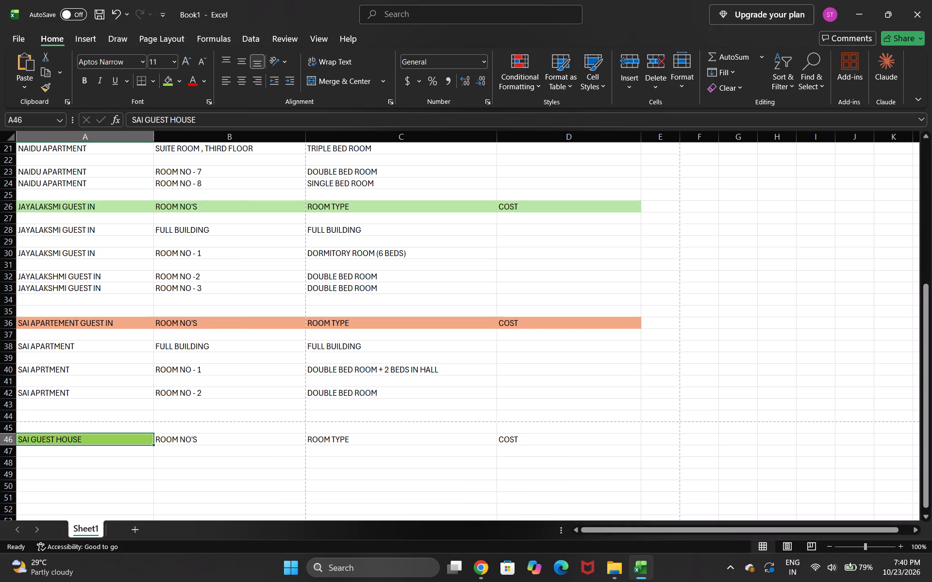
Fill the SAI GUEST HOUSE header cells A46 to D46 with standard yellow.
left_click(132, 437)
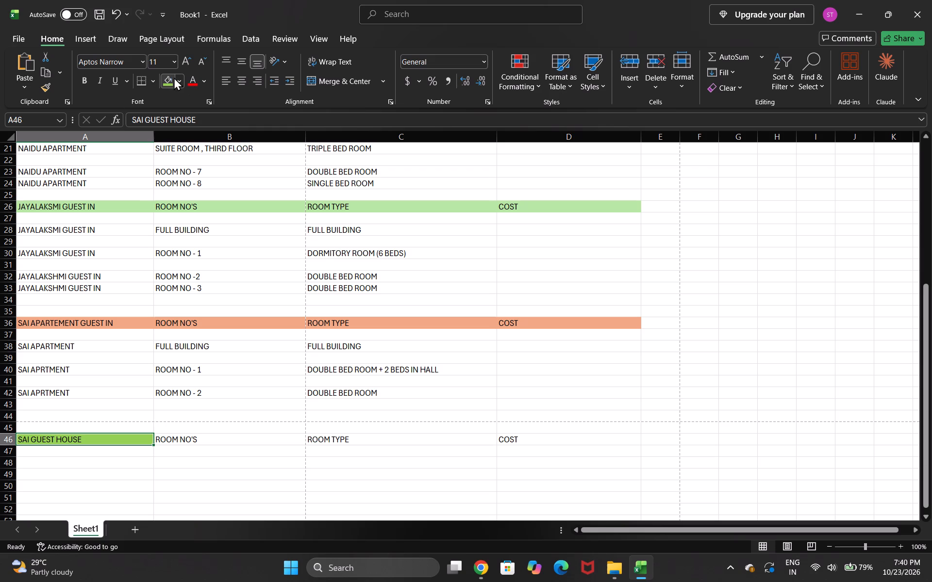
left_click(177, 78)
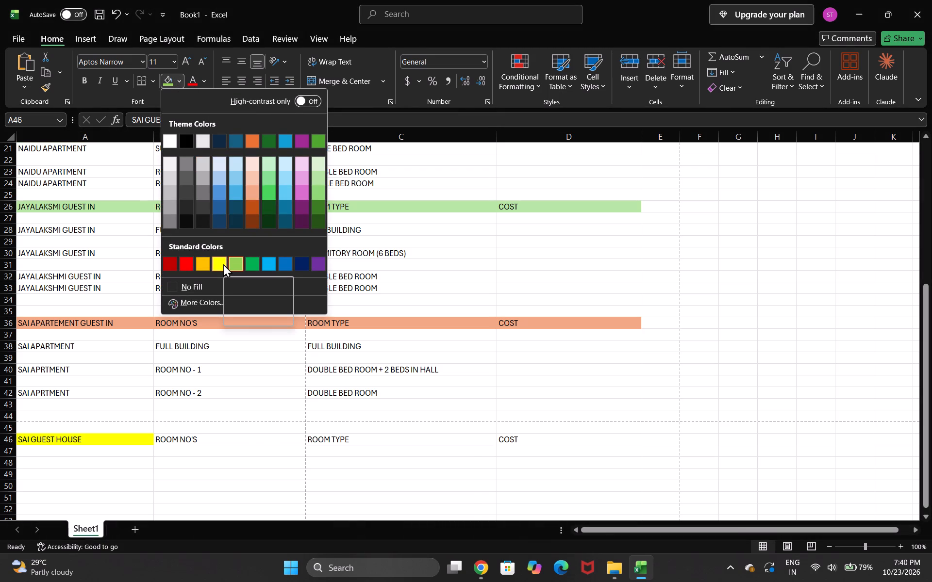
left_click(222, 264)
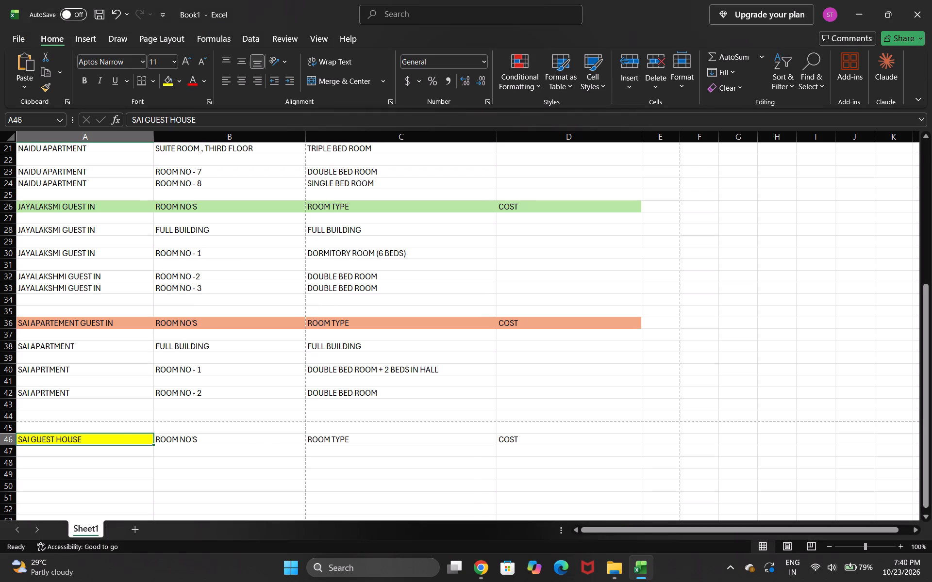
left_click(194, 444)
left_click(162, 81)
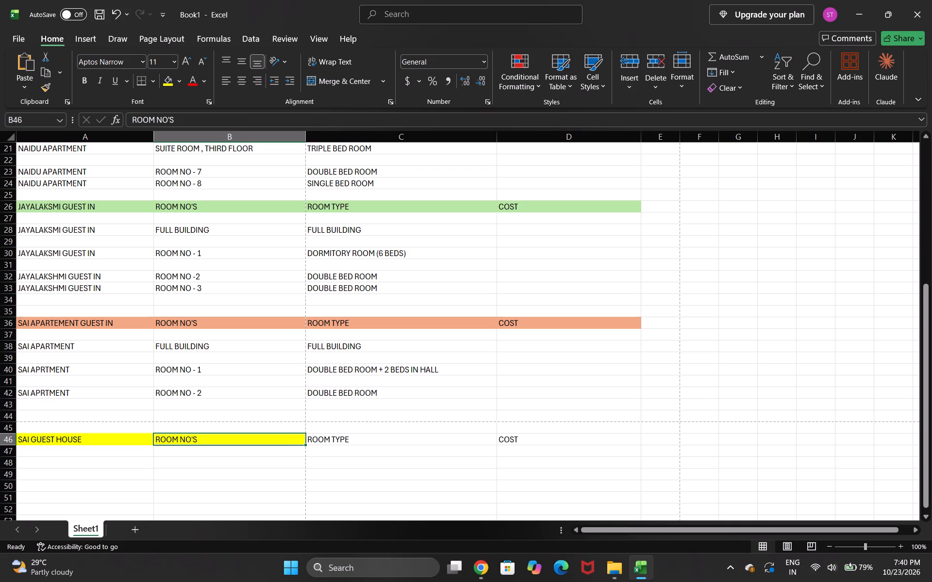
left_click(344, 438)
double_click(160, 83)
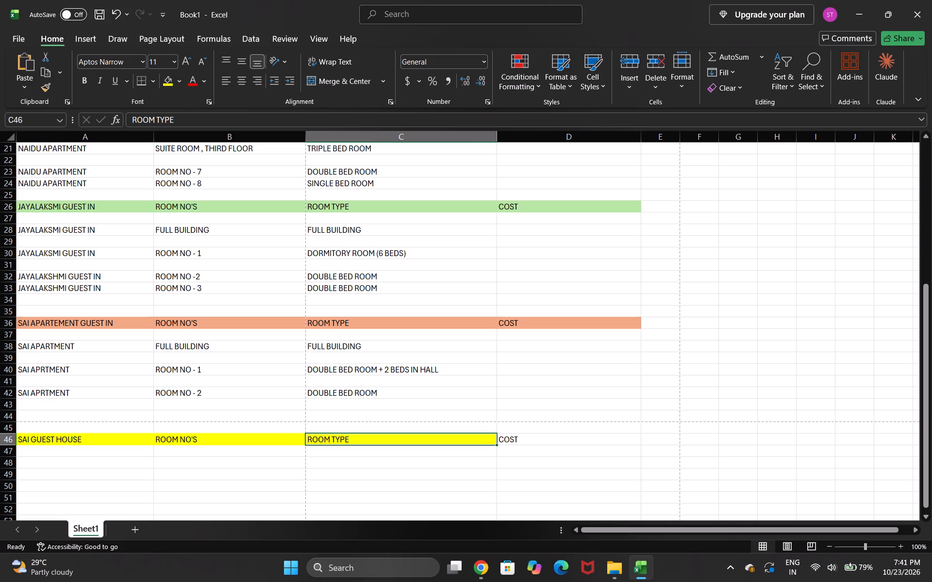
left_click(510, 440)
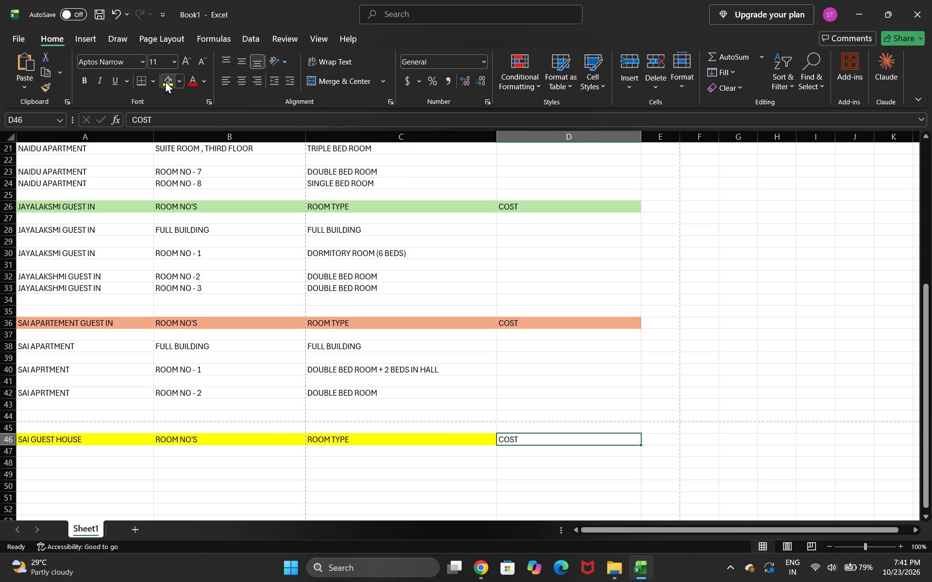
left_click(165, 81)
Enter SAI GUEST HOUSE in cell A49 and FULL BUILDING in cell B49.
scroll(219, 320, "down", 4)
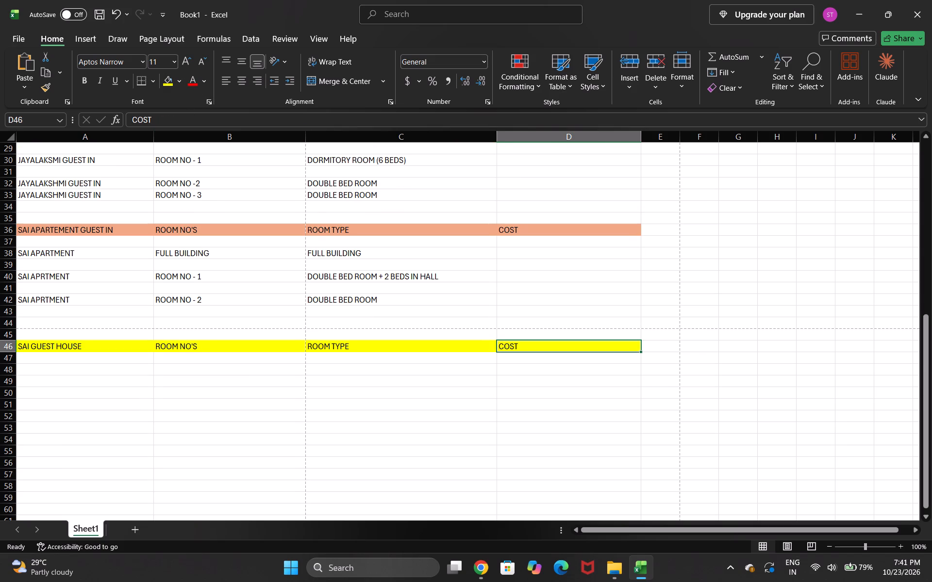
left_click(64, 375)
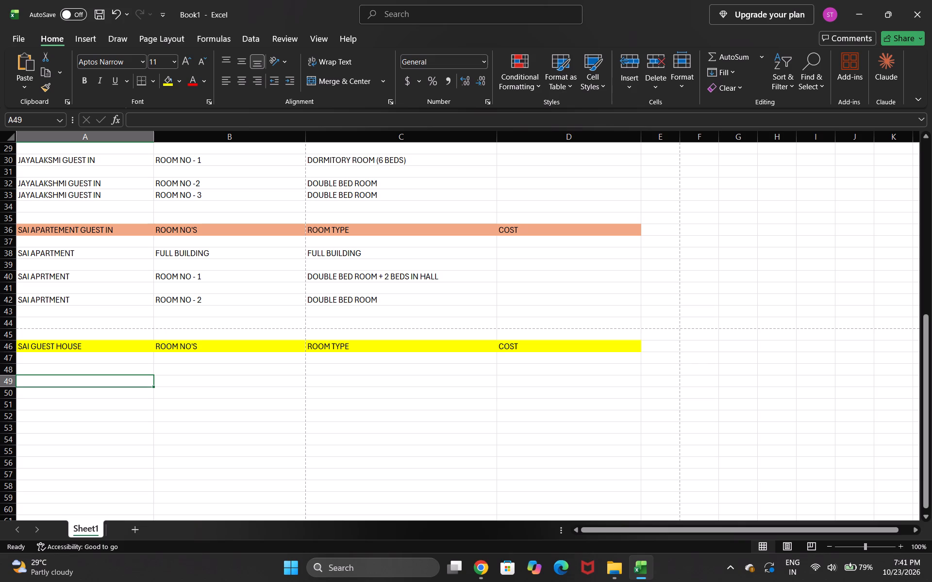
left_click(105, 379)
key("f")
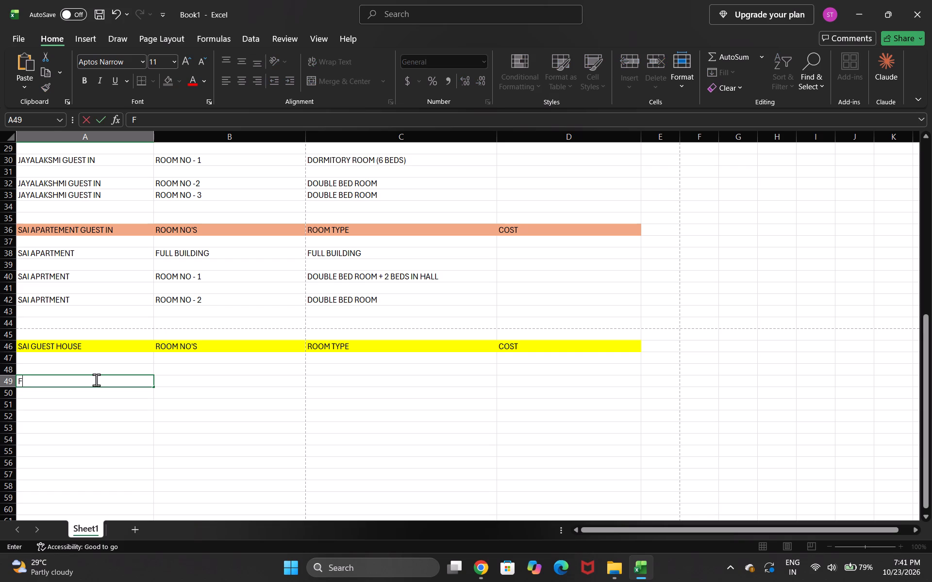
key("BackSpace")
type("SAI GUEST BIUSE")
key("BackSpace")
key("BackSpace")
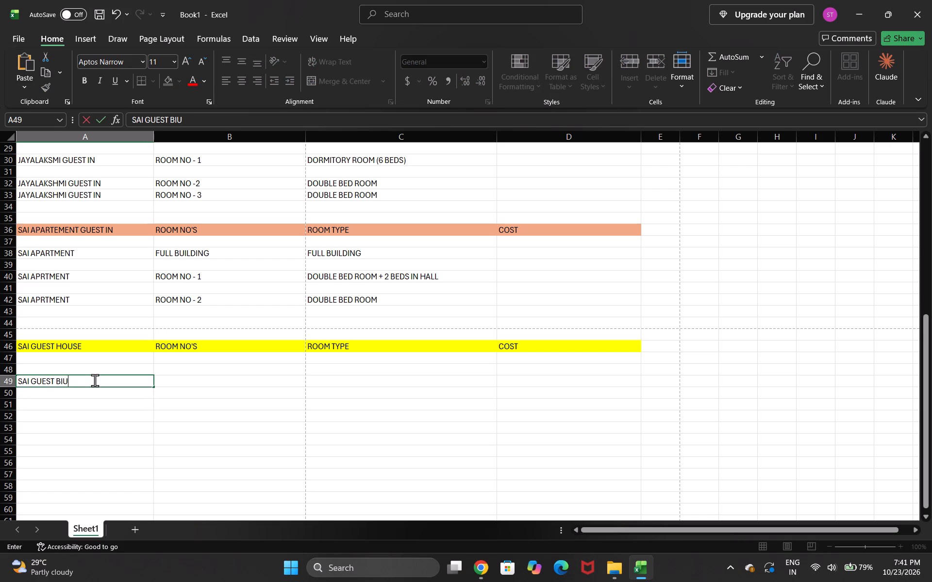
key("BackSpace")
key("BackSpace")
key("BackSpace")
type("HOUSE")
left_click(196, 384)
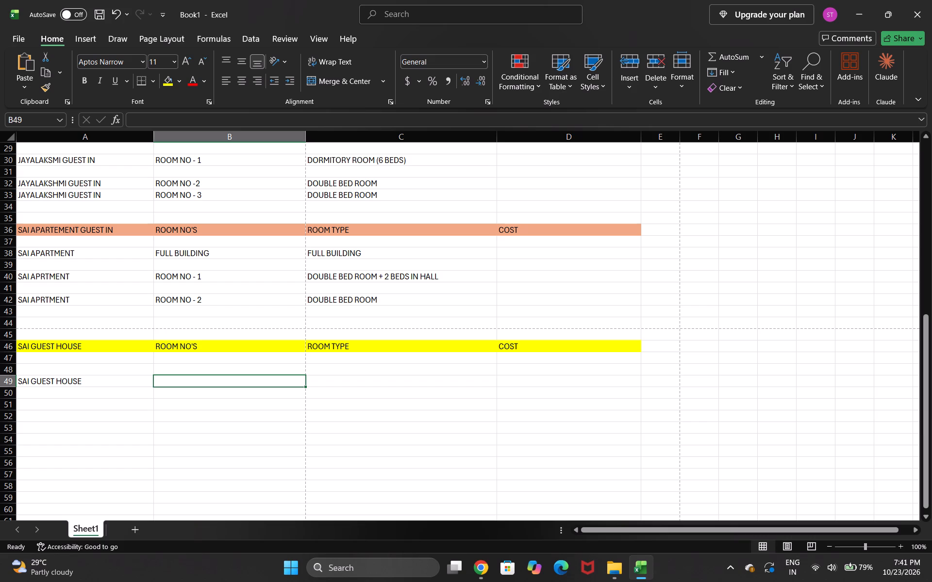
type("FULL BUILDING")
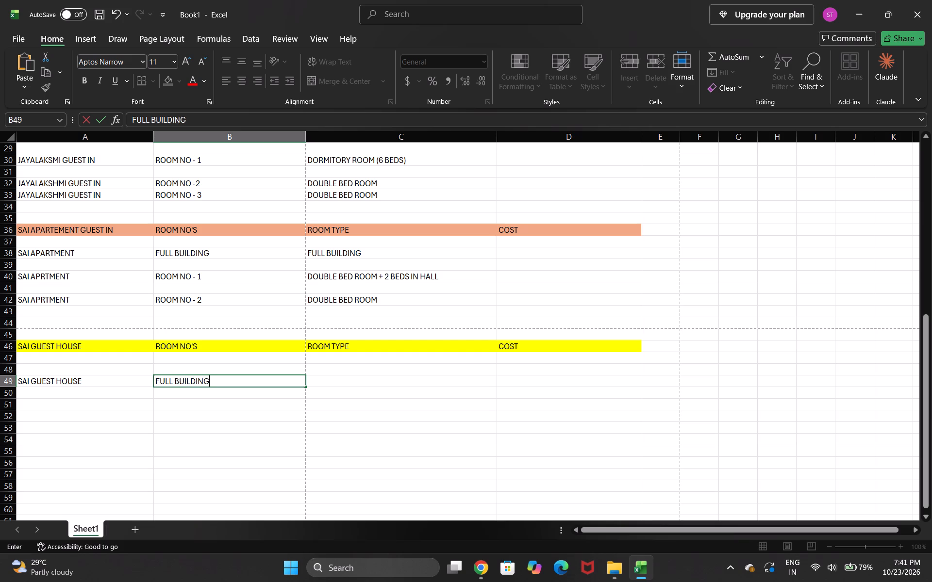
Enter FULL BUILDING ( 5 BED'S) as the room type in cell C49.
left_click(327, 388)
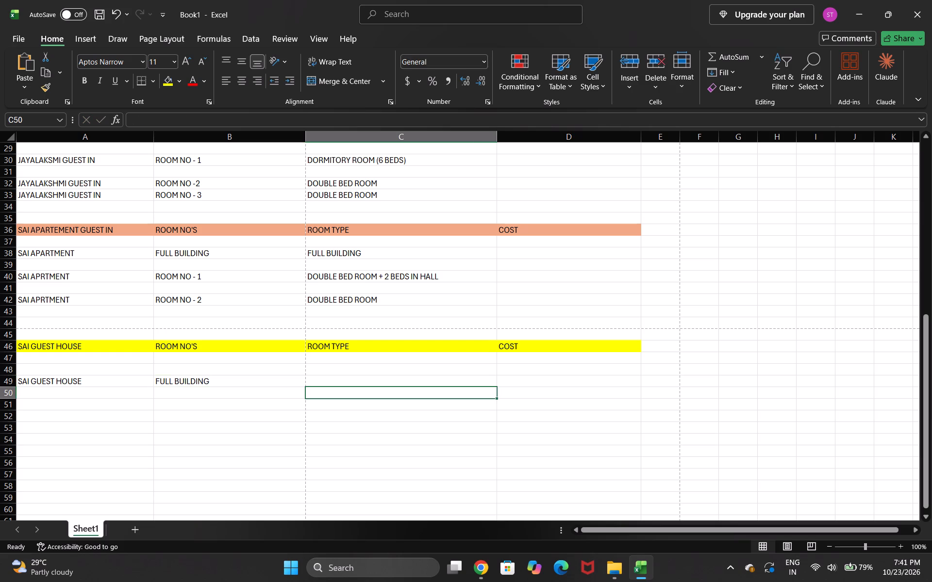
left_click(329, 381)
type("FULL BUILDING ( 5 BED;")
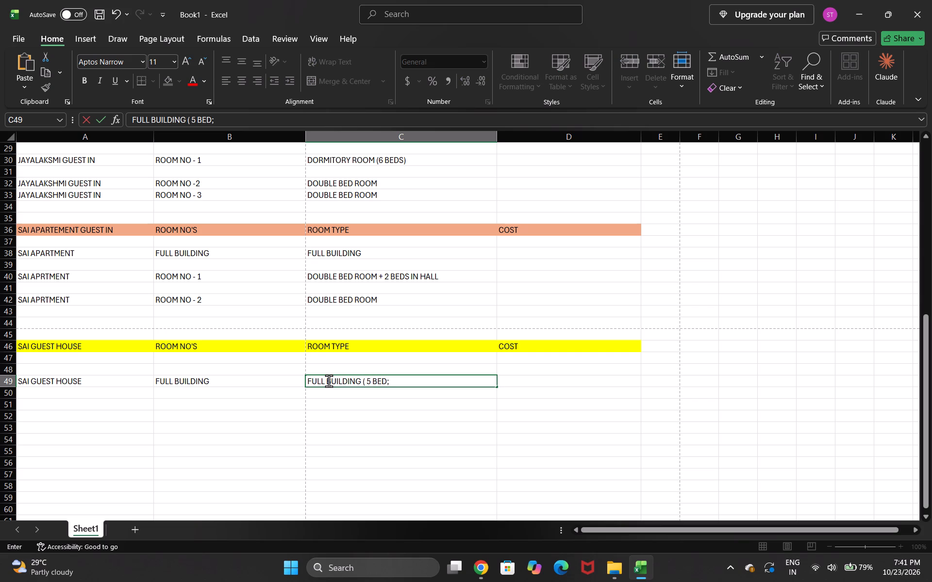
key("BackSpace")
type("'S")
key("shift+parenright")
key("Left")
key("space")
key("ctrl+z")
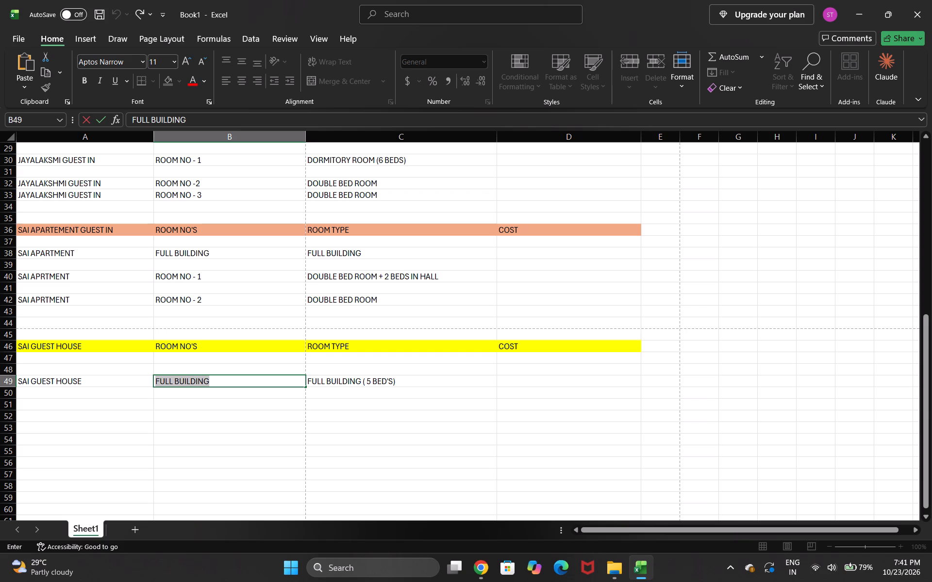
Add a space before the closing parenthesis in cell C49 so it reads FULL BUILDING ( 5 BED'S ).
left_click(376, 380)
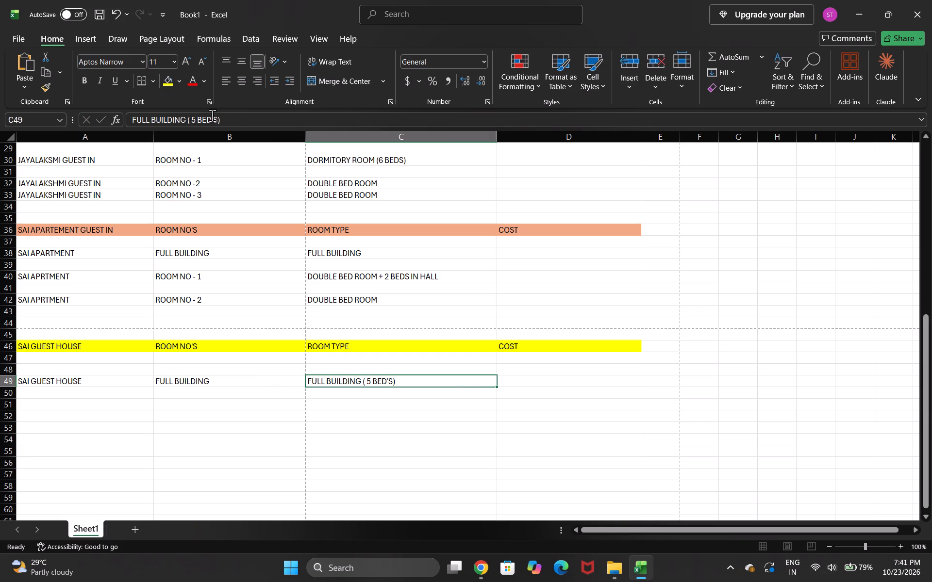
left_click(217, 117)
key("space")
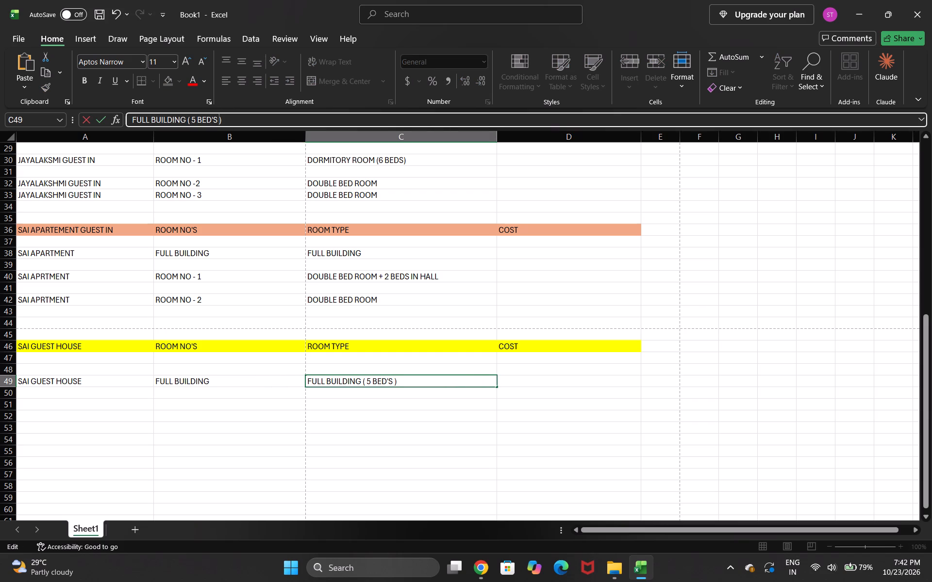
left_click(509, 384)
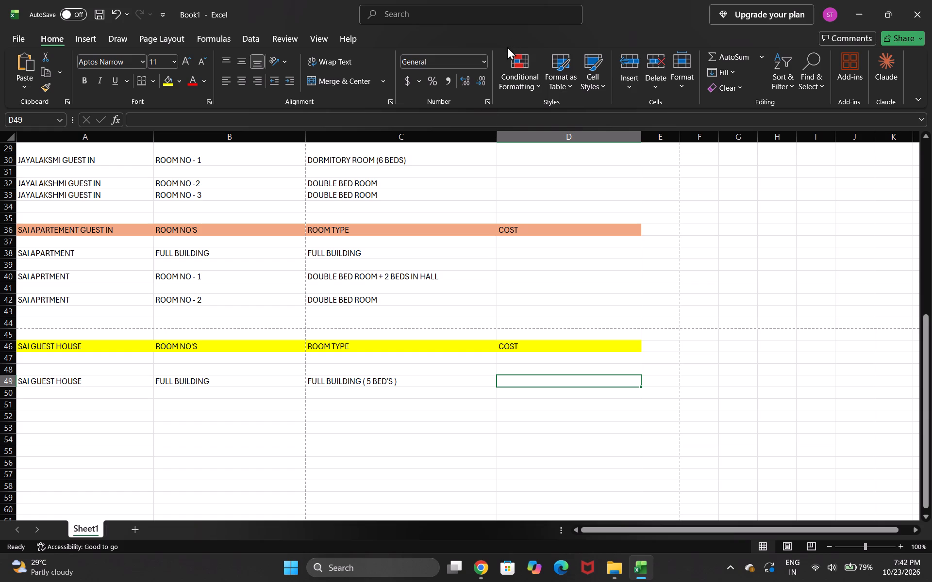
Enter SAI GUEST HOUSE as the guest house name in cell A50.
left_click(96, 393)
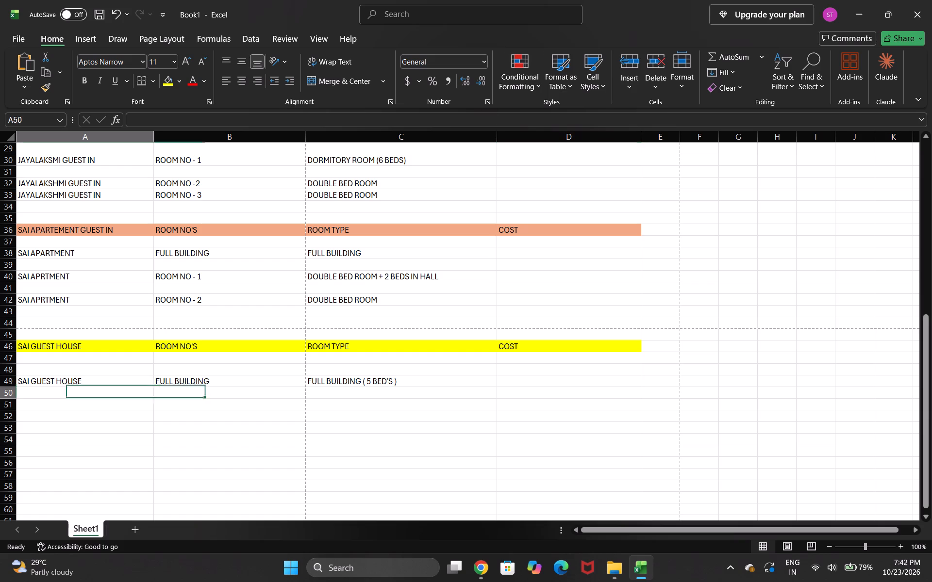
type("SAI")
key("space")
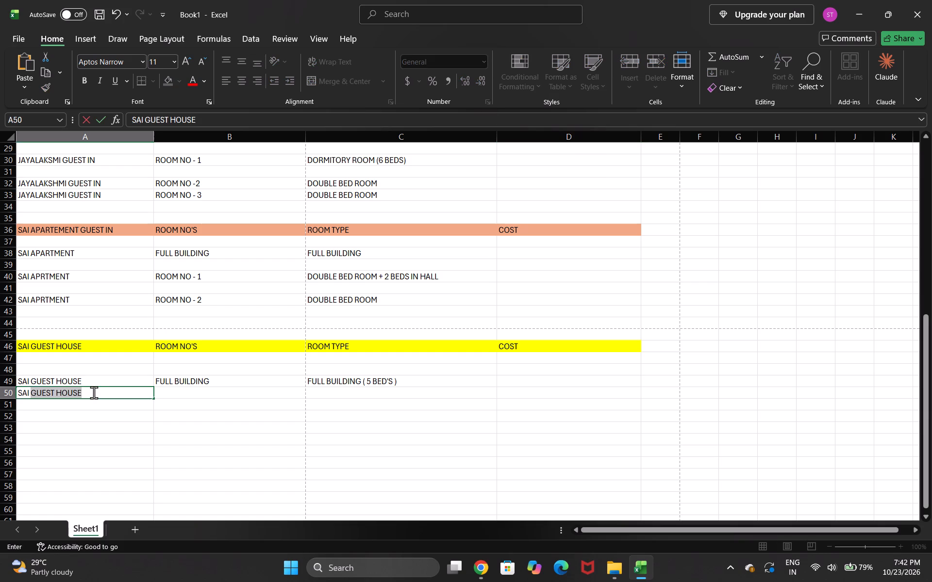
key("Tab")
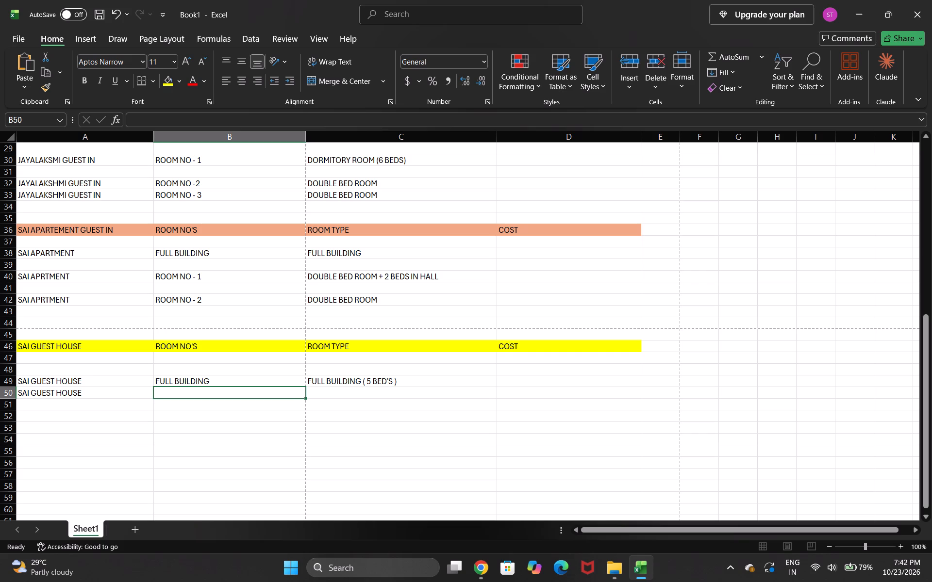
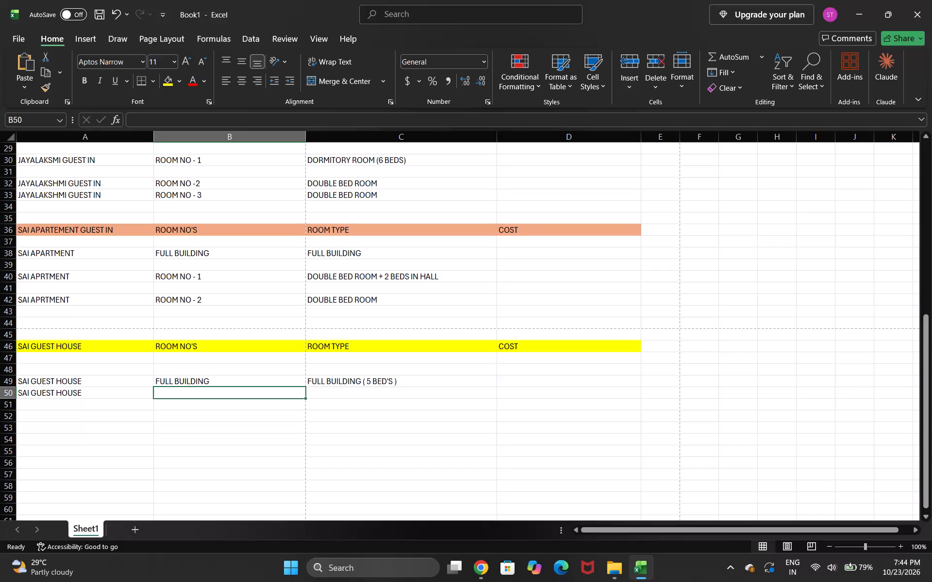
Change the room type in cell C49 to FULL BUILDING ( 8 BED'S ) + 4 BED ROOMS.
left_click(373, 380)
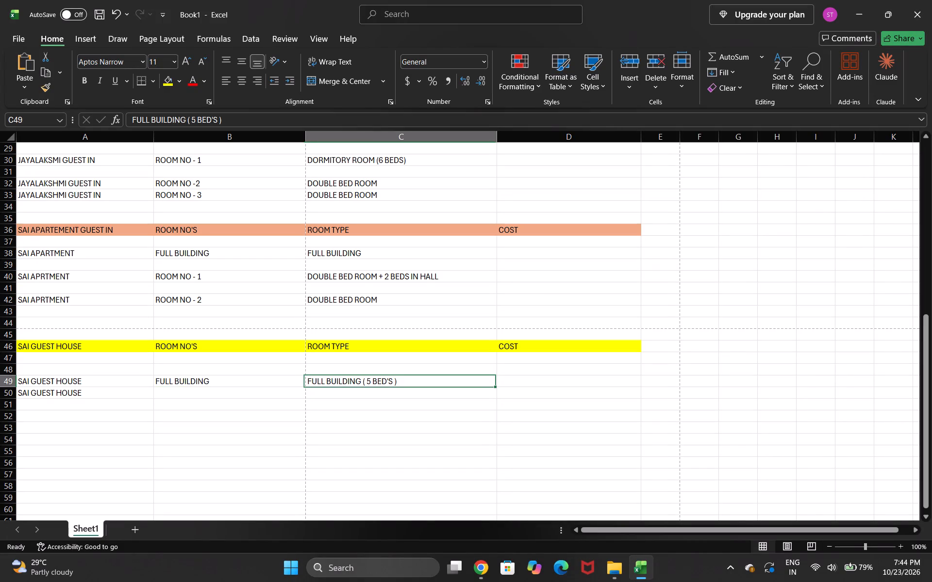
left_click(196, 120)
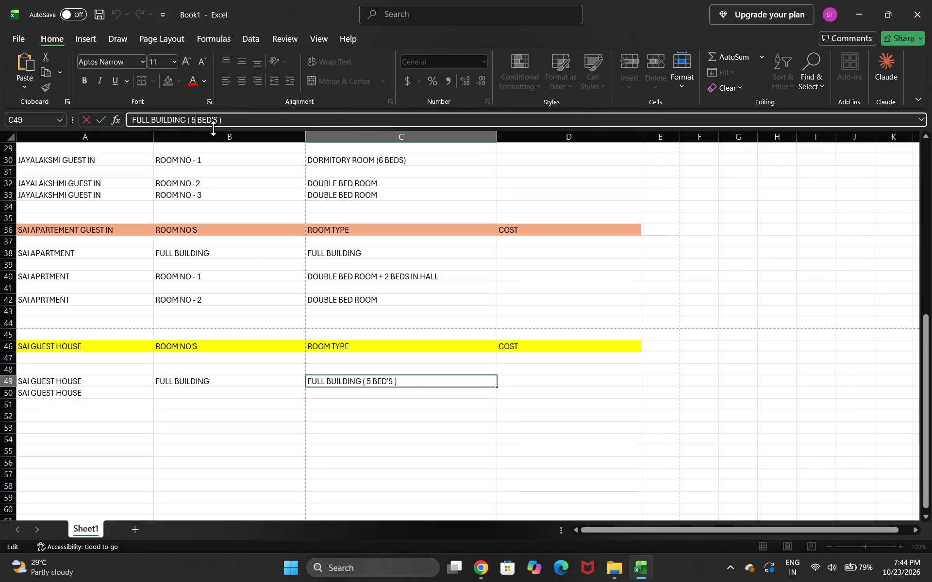
key("BackSpace")
key("8")
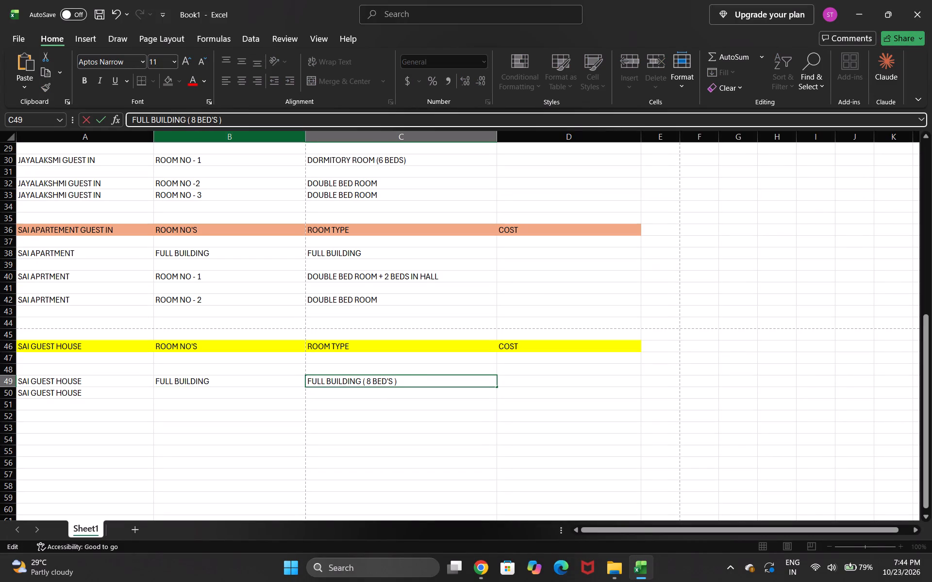
left_click(255, 122)
key("space")
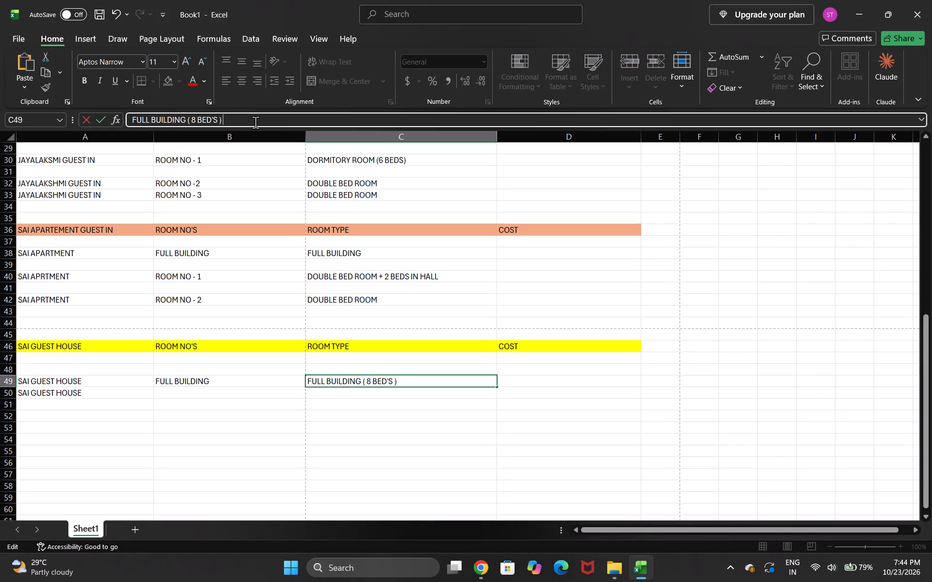
type("+")
key("space")
type("4 BED ROOMS")
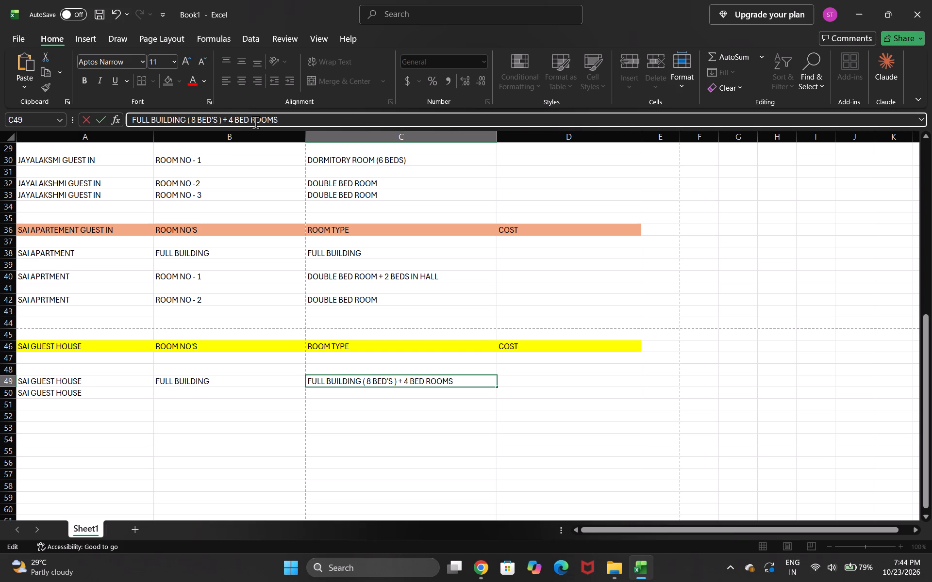
left_click(452, 250)
Open the sheet's print preview and examine how the guest house list is split across pages.
scroll(484, 335, "up", 5)
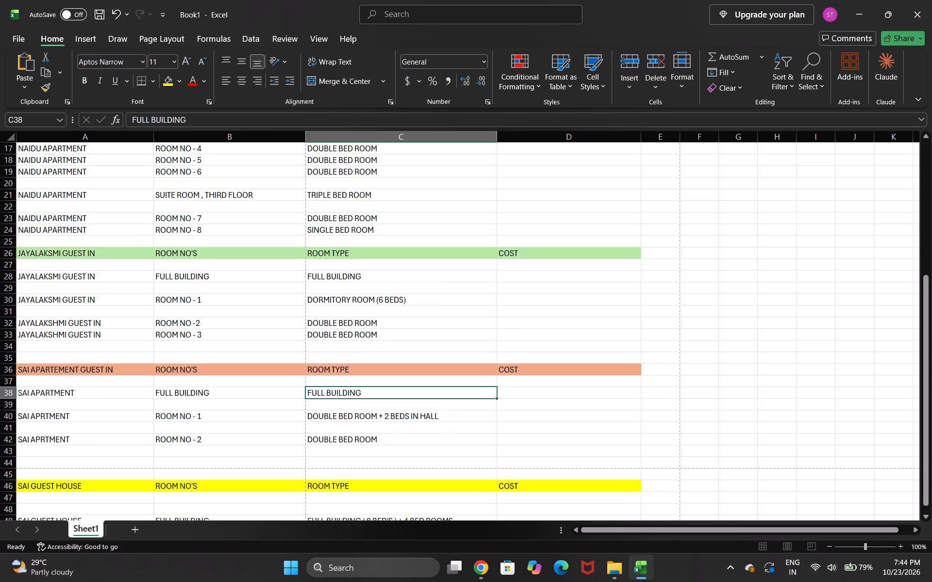
scroll(487, 320, "up", 14)
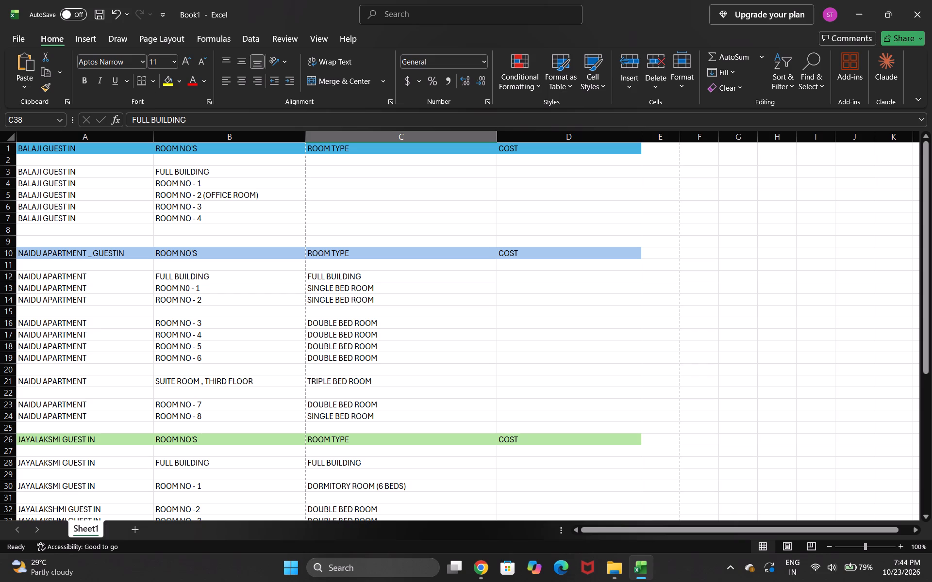
key("ctrl+p")
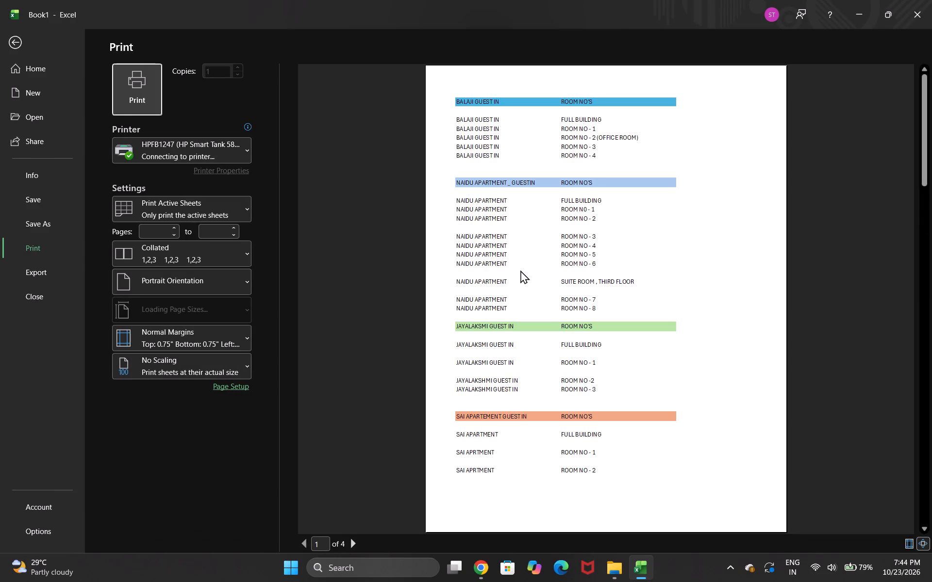
scroll(531, 270, "down", 3)
scroll(532, 270, "up", 5)
scroll(533, 270, "down", 2)
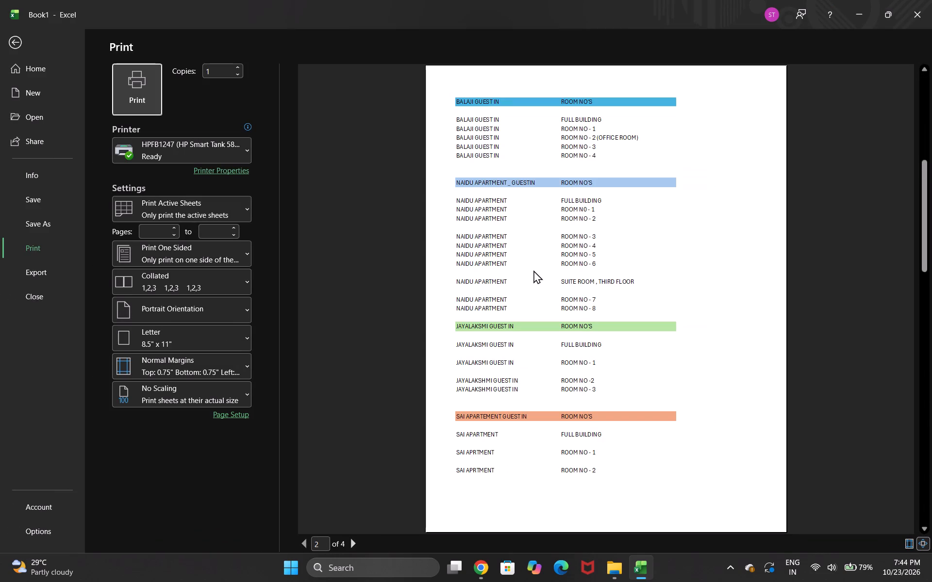
scroll(533, 270, "up", 3)
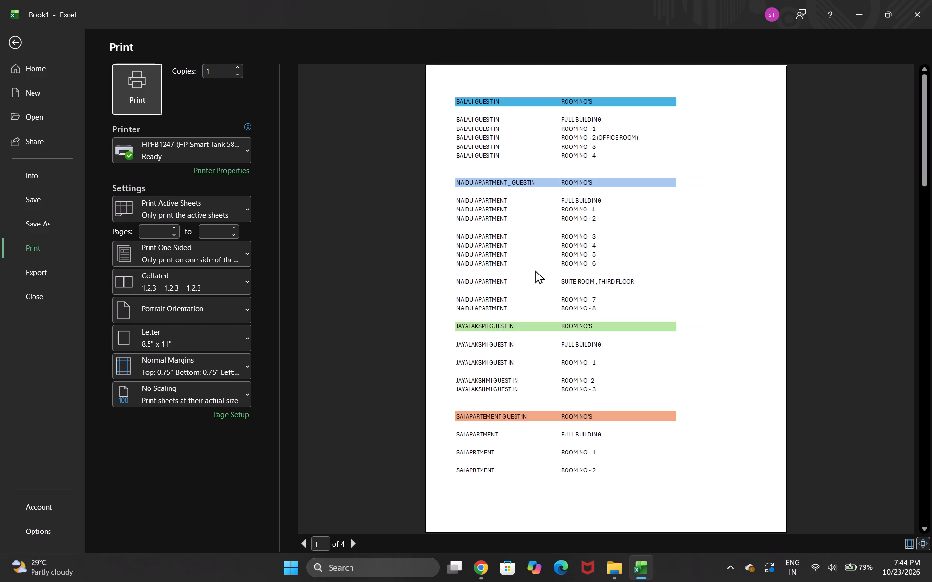
scroll(535, 270, "up", 3)
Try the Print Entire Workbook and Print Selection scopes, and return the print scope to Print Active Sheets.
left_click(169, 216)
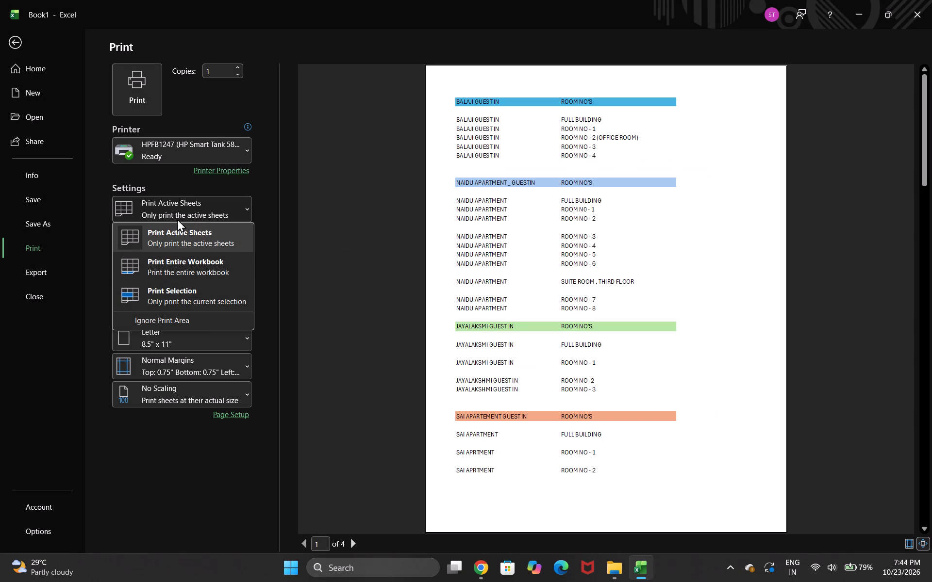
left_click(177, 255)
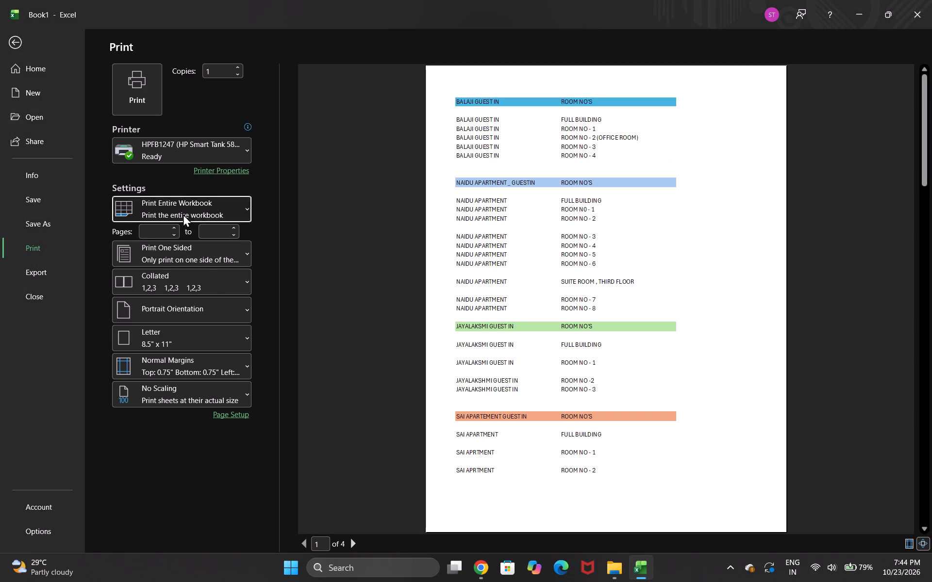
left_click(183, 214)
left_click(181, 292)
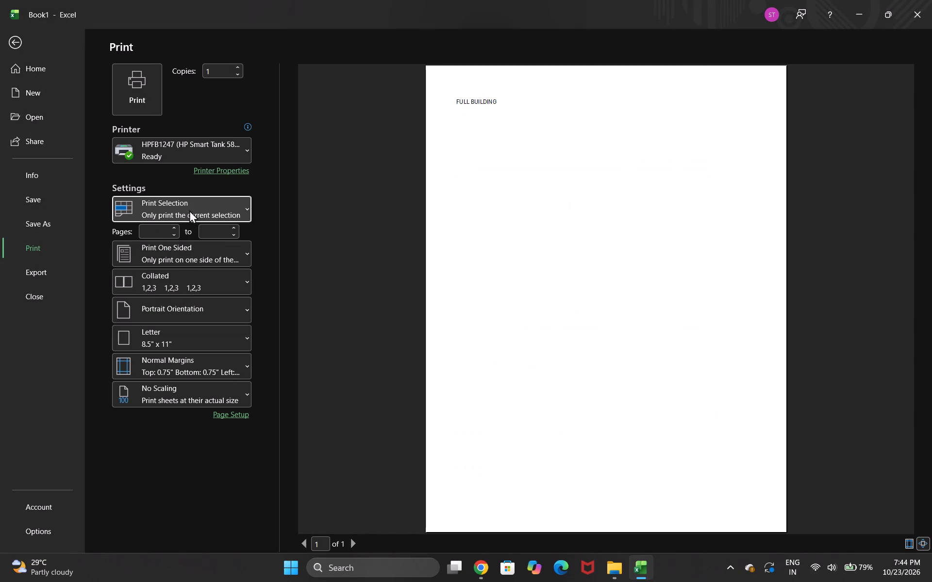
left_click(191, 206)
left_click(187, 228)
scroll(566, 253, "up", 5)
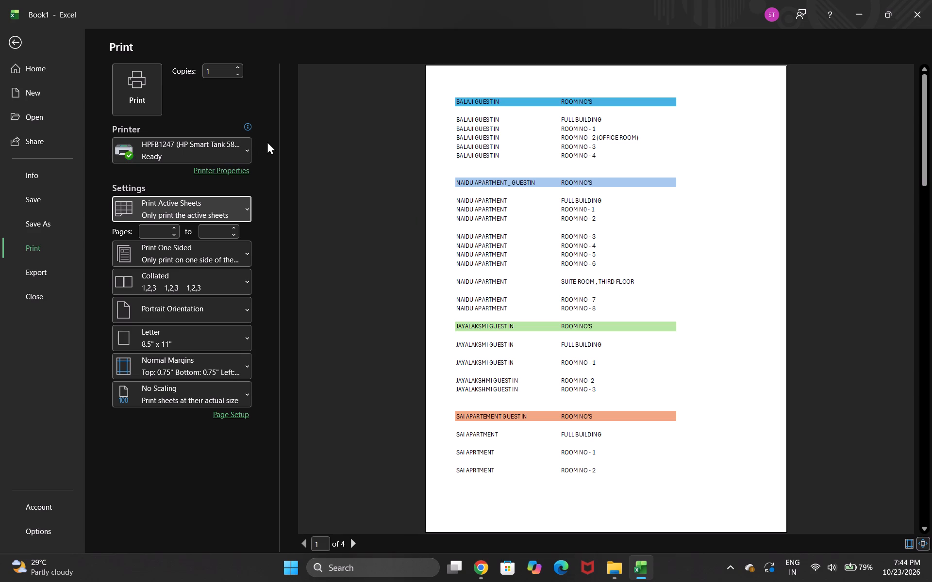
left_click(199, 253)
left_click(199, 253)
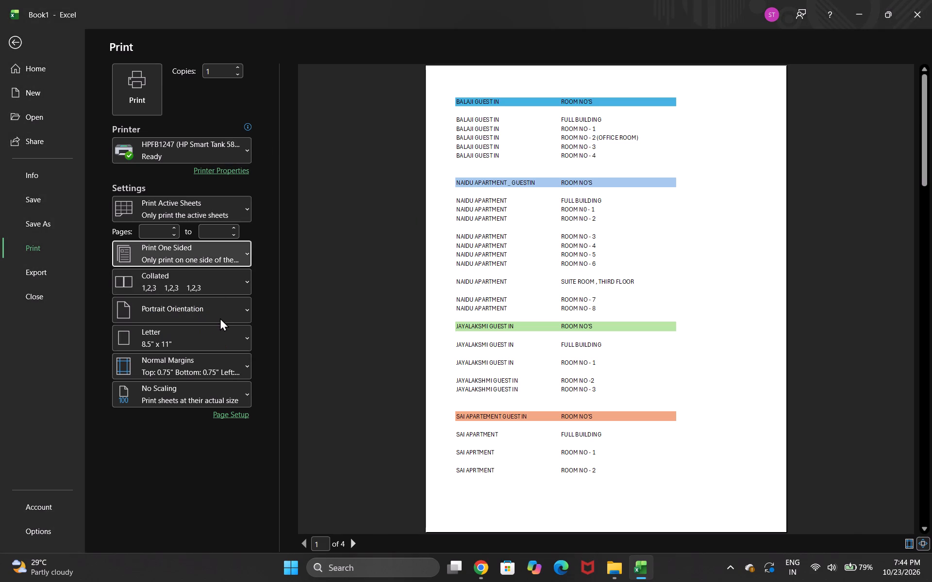
Set the print paper size to A4.
left_click(221, 330)
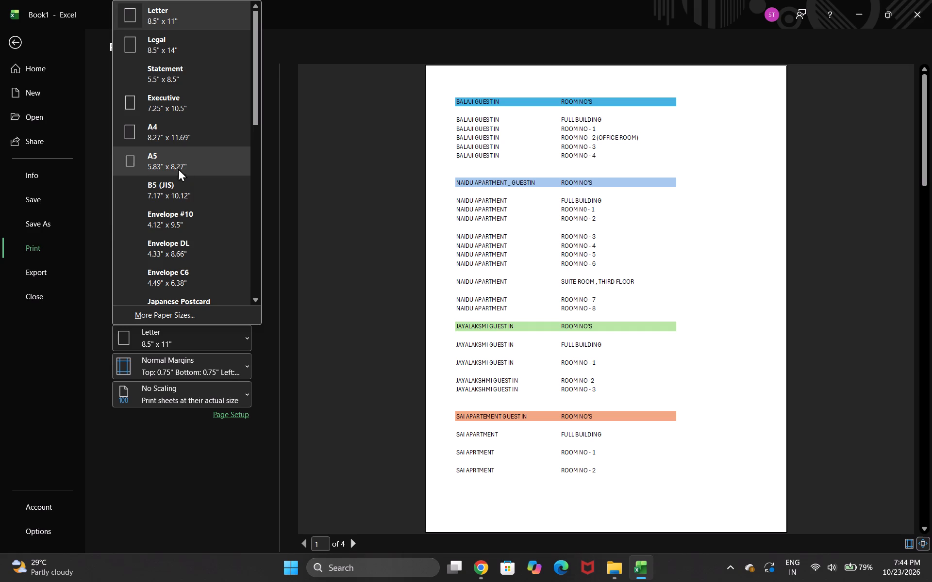
left_click(172, 132)
Review all pages of the A4 print preview to check the column and row breaks, and return to the worksheet.
scroll(531, 196, "down", 5)
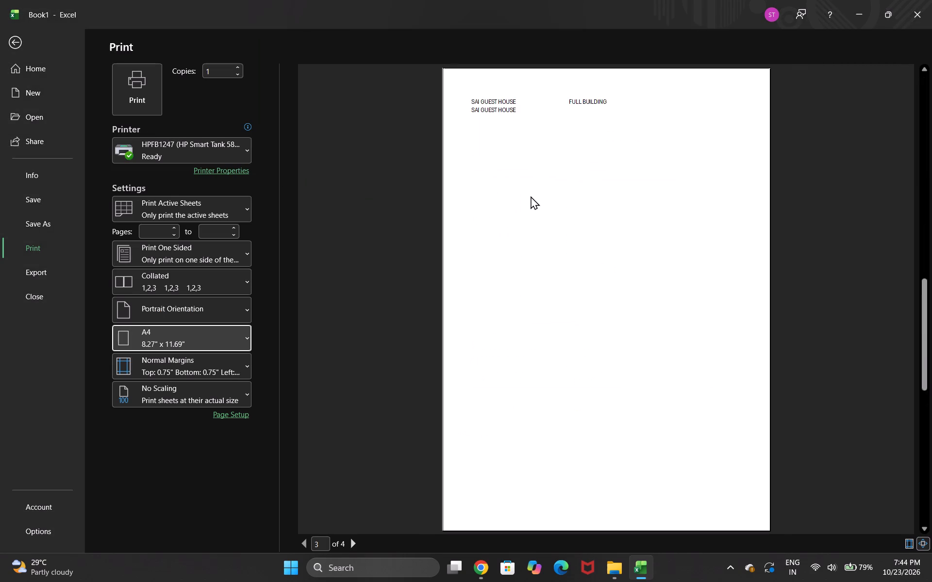
scroll(531, 196, "up", 5)
scroll(531, 195, "down", 4)
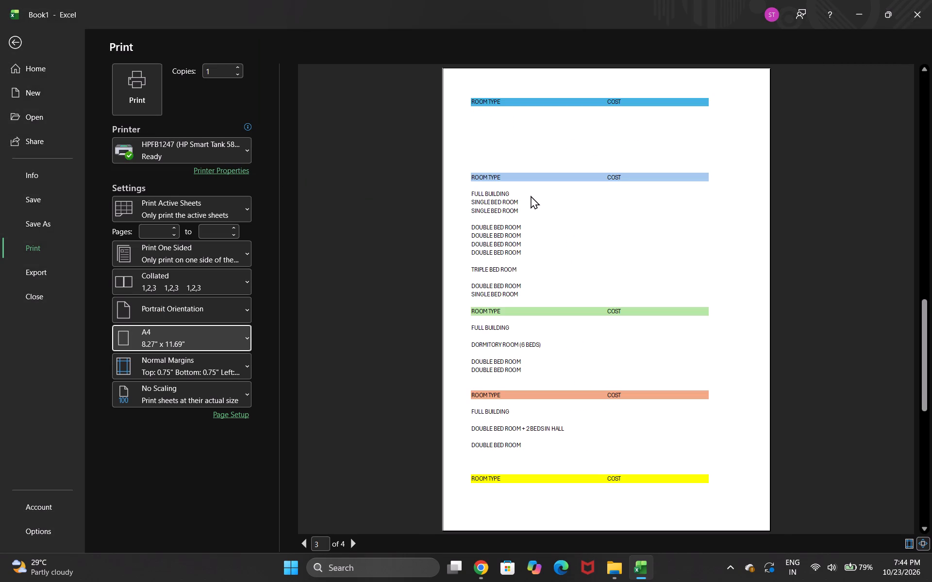
scroll(531, 195, "down", 2)
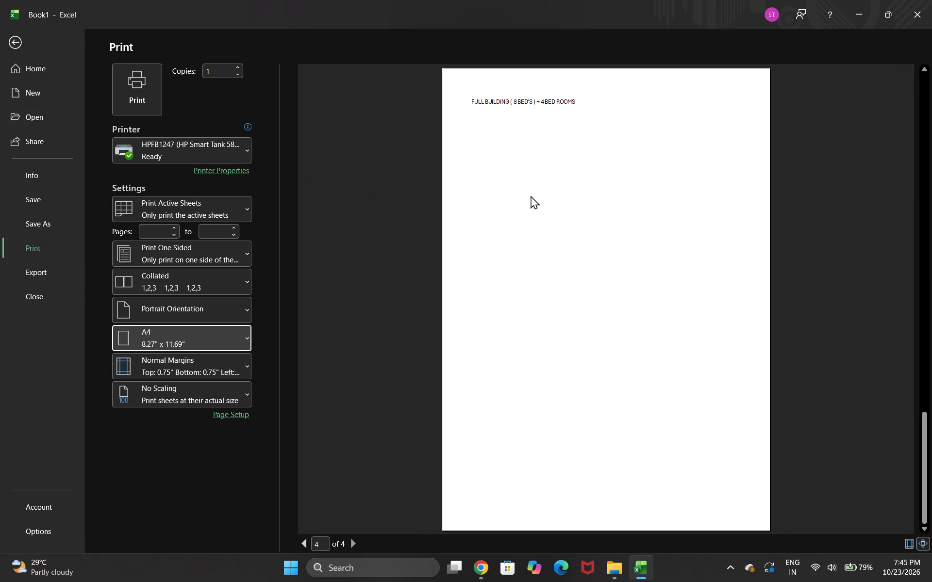
scroll(531, 195, "up", 5)
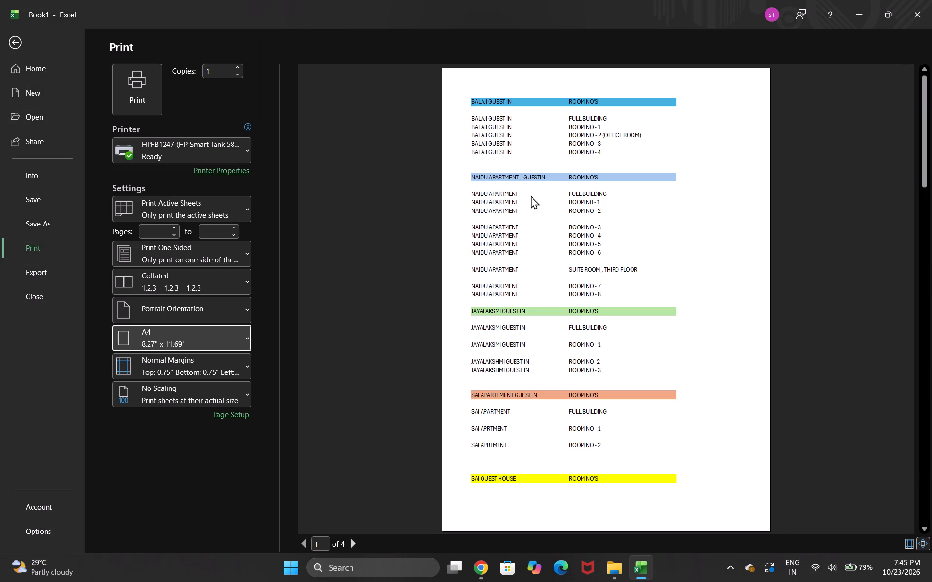
scroll(540, 238, "down", 1)
scroll(540, 238, "up", 2)
key("alt+Tab")
key("alt+Tab")
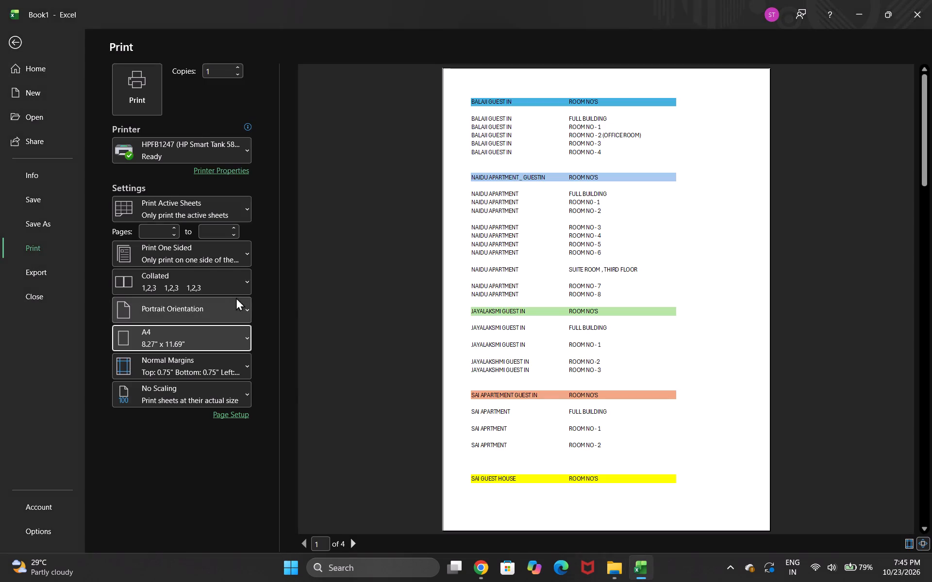
key("alt+Tab")
key("alt+Tab")
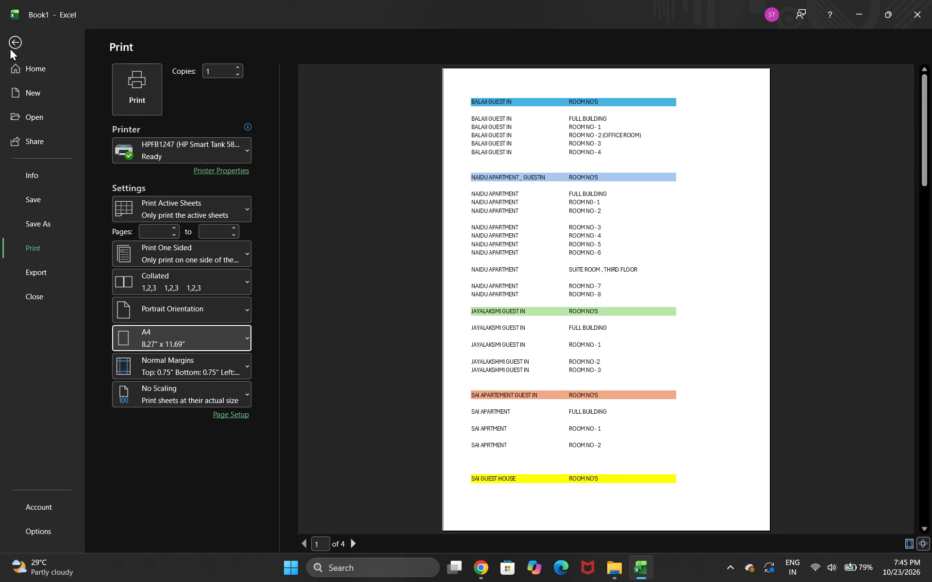
left_click(11, 43)
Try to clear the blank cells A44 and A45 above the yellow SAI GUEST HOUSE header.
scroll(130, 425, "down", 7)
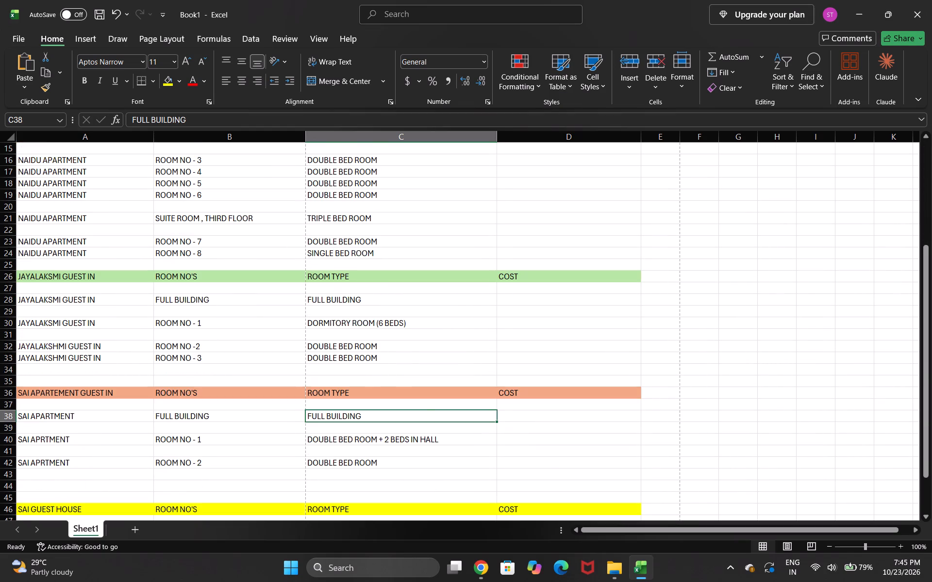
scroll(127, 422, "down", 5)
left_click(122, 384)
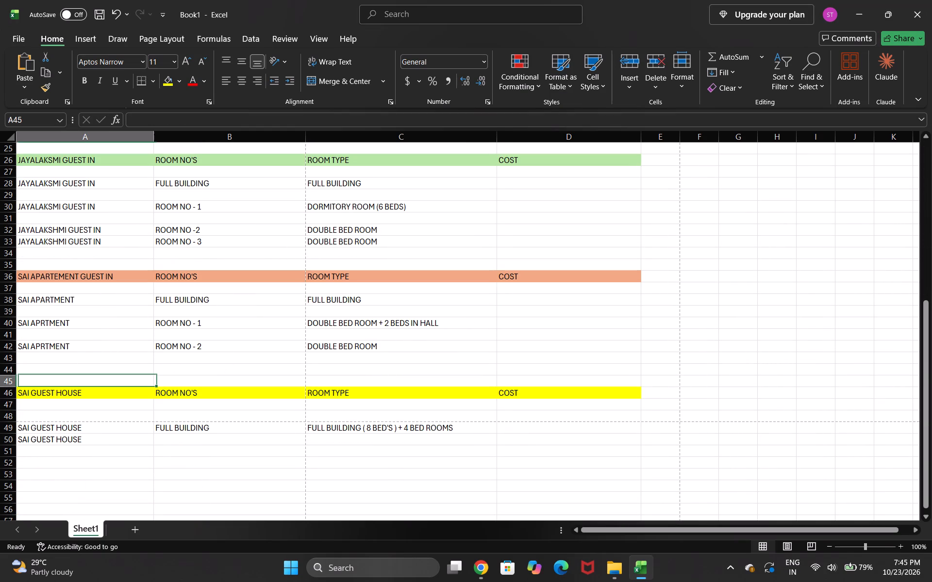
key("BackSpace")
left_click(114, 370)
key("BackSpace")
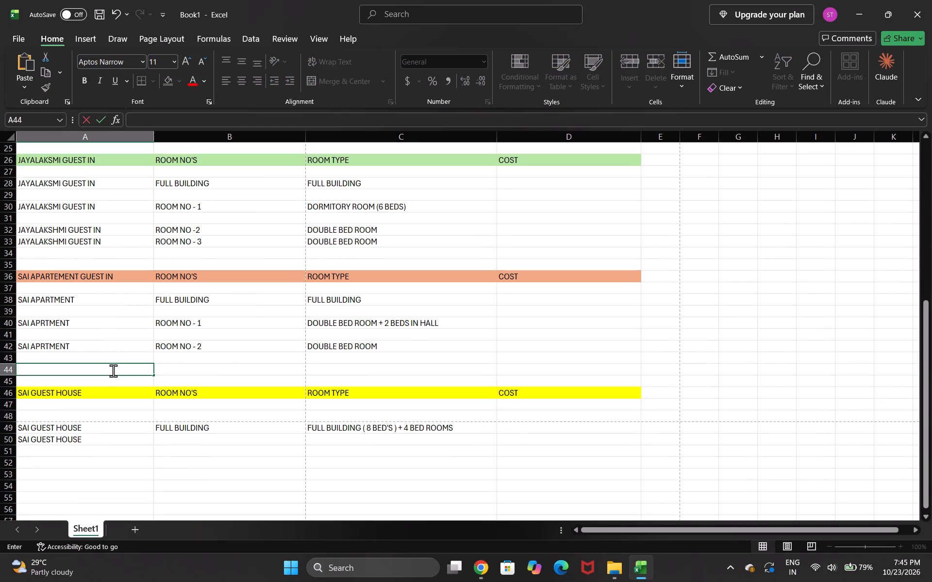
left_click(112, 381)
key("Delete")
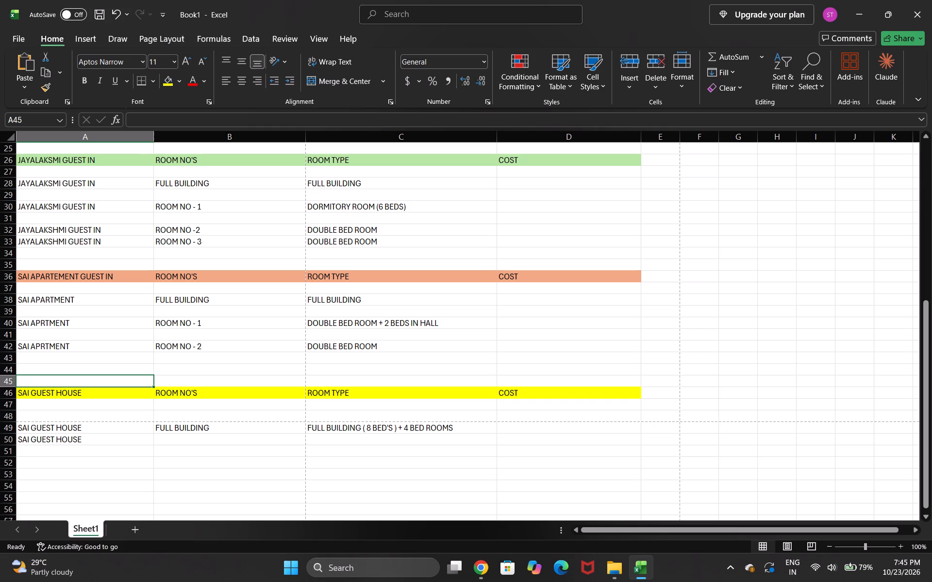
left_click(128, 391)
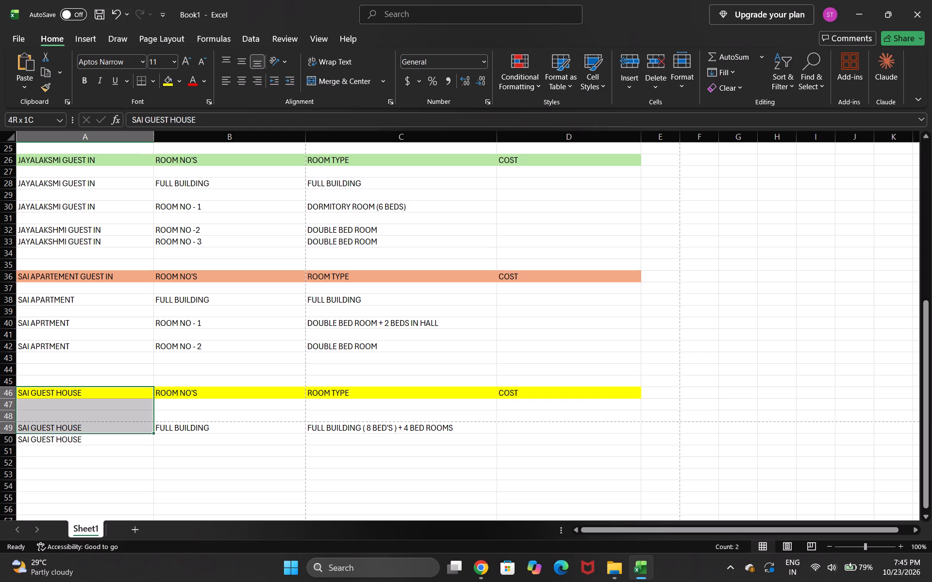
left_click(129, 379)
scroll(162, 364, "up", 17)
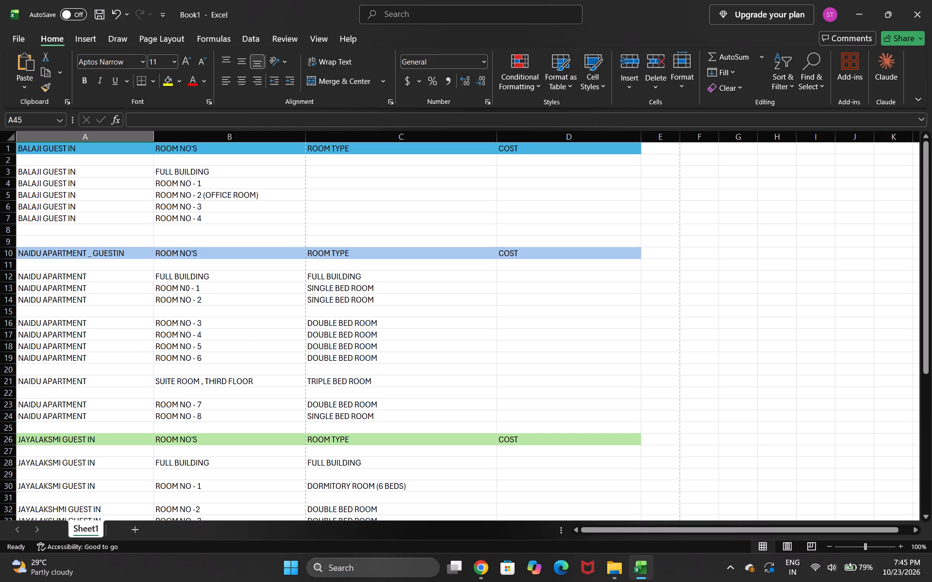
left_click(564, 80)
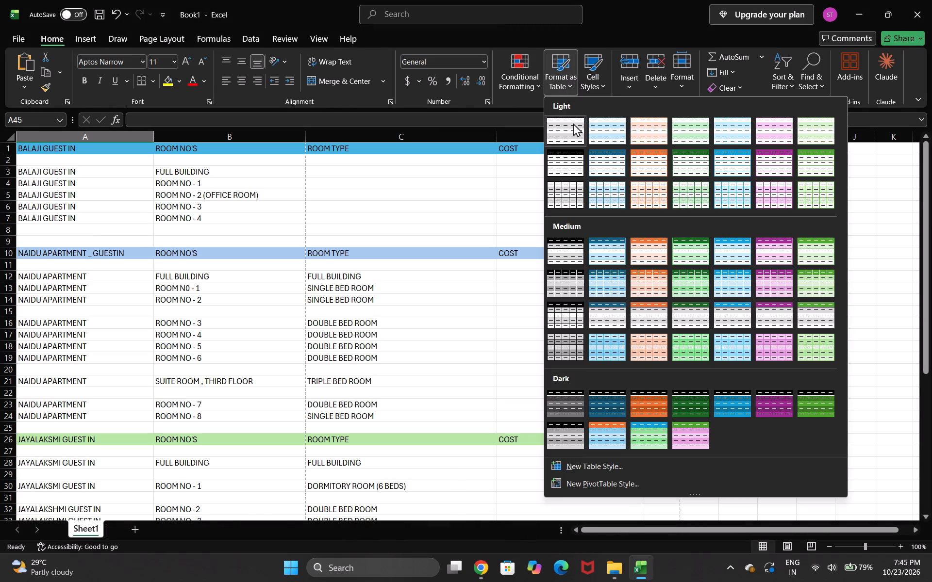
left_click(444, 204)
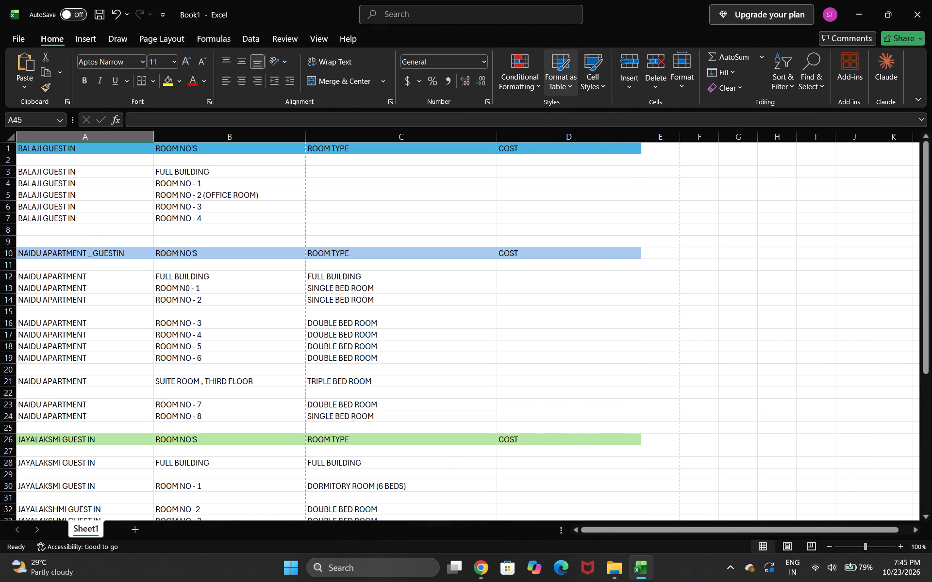
Reopen the print preview and check how the columns fall on the first pages.
key("ctrl+p")
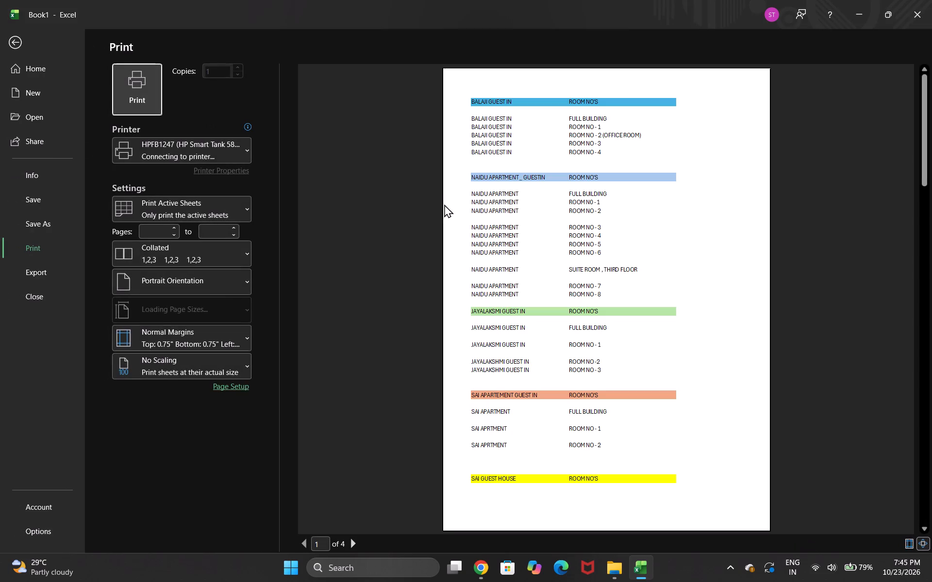
scroll(509, 236, "down", 5)
scroll(630, 246, "up", 5)
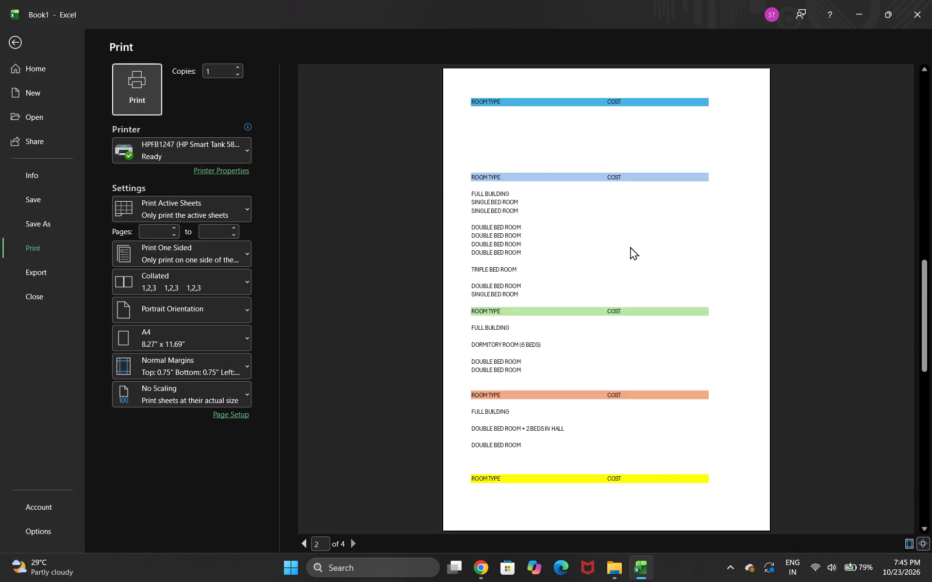
scroll(630, 246, "up", 4)
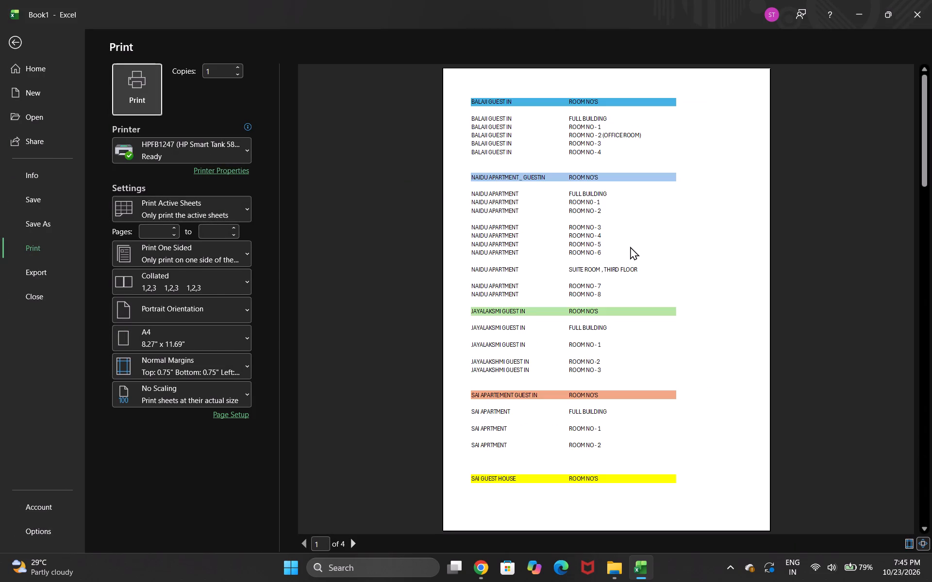
Page through all four pages of the A4 portrait preview to check the column and row breaks, and return to the worksheet.
scroll(630, 246, "down", 5)
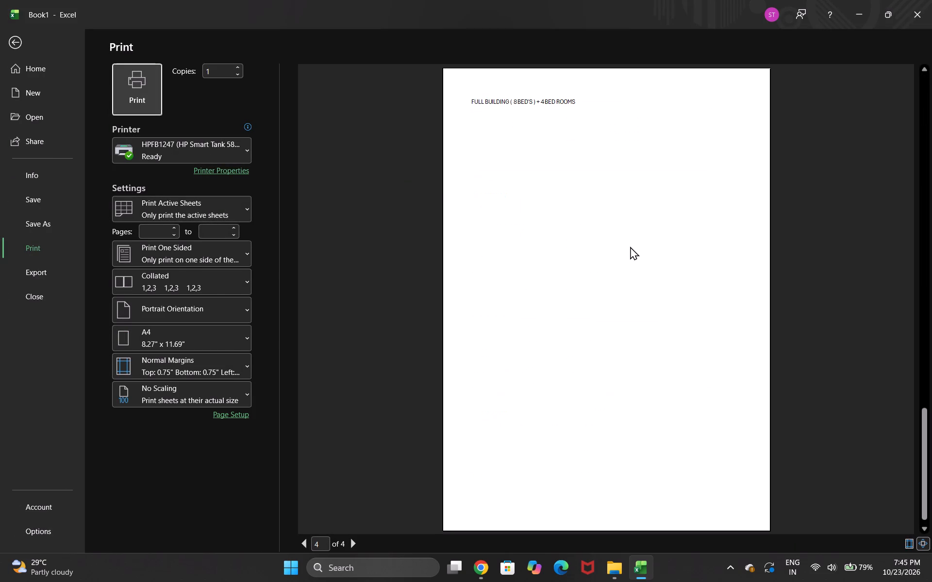
scroll(630, 246, "down", 4)
scroll(630, 246, "up", 2)
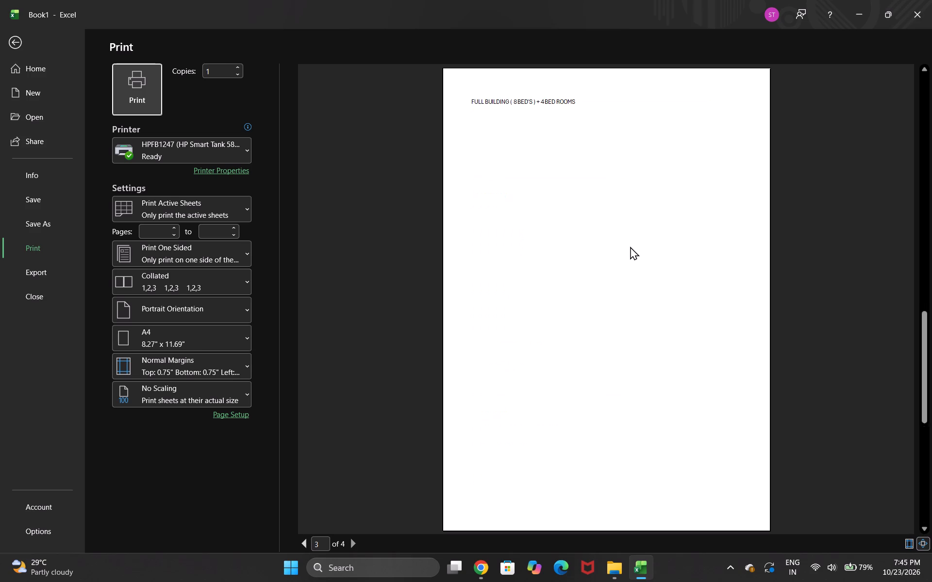
scroll(630, 246, "up", 6)
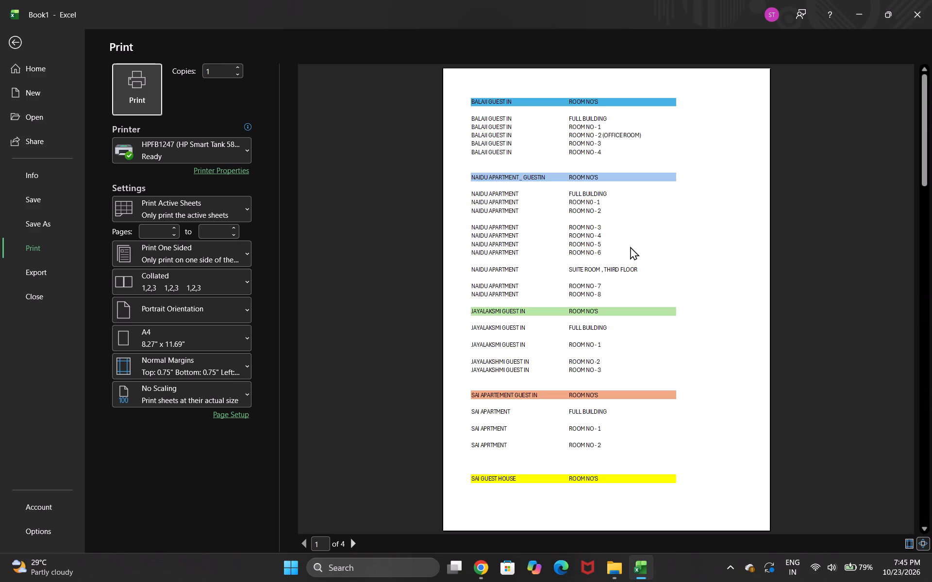
key("Down")
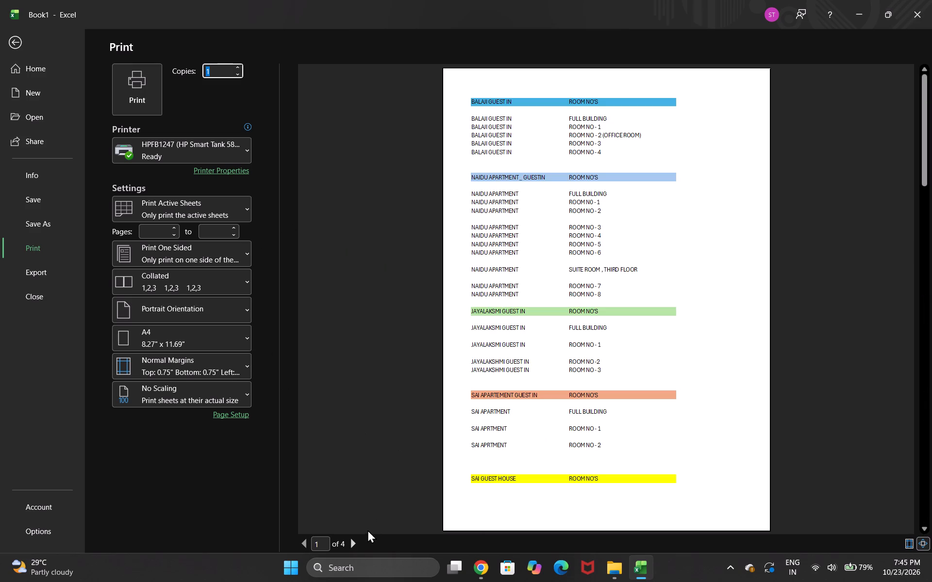
left_click(351, 540)
left_click(348, 542)
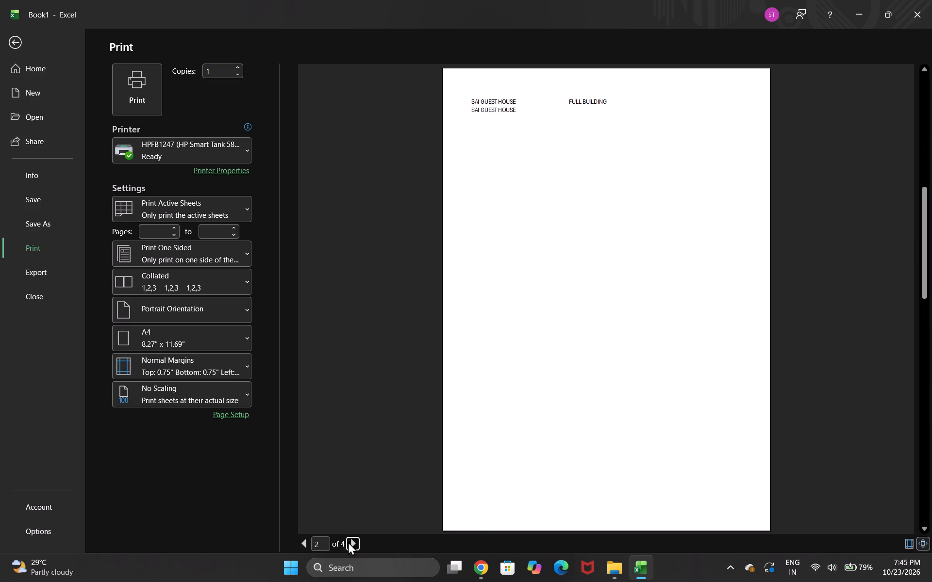
left_click(348, 542)
left_click(348, 542)
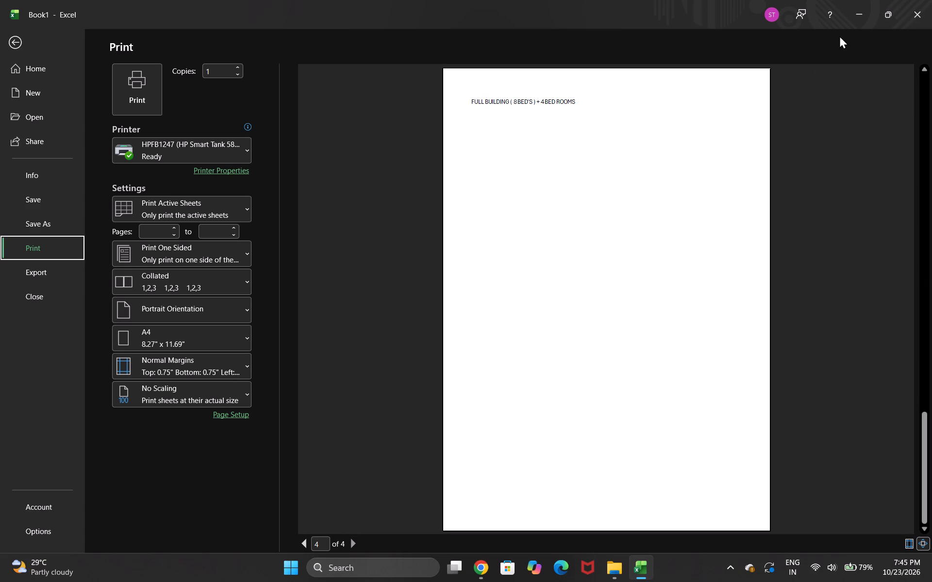
left_click(14, 35)
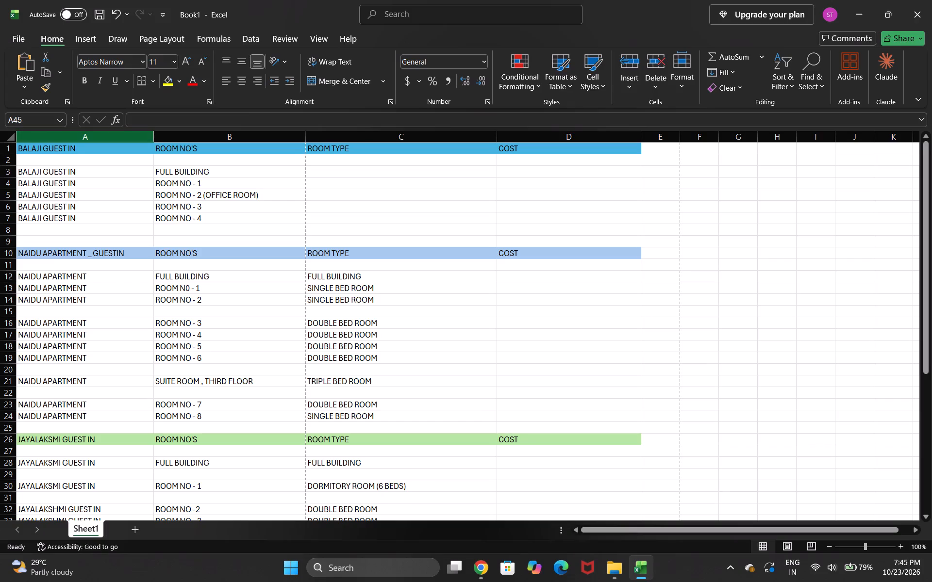
scroll(280, 253, "up", 6)
scroll(361, 274, "up", 1)
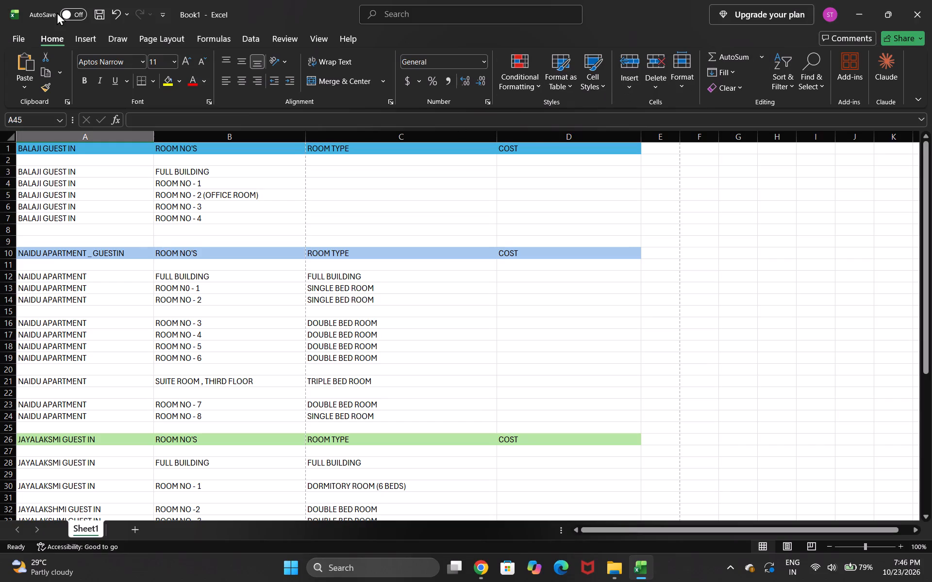
Save the workbook to the OneDrive Documents folder under the file name GUES HOUSE DEETAILS.
left_click(72, 12)
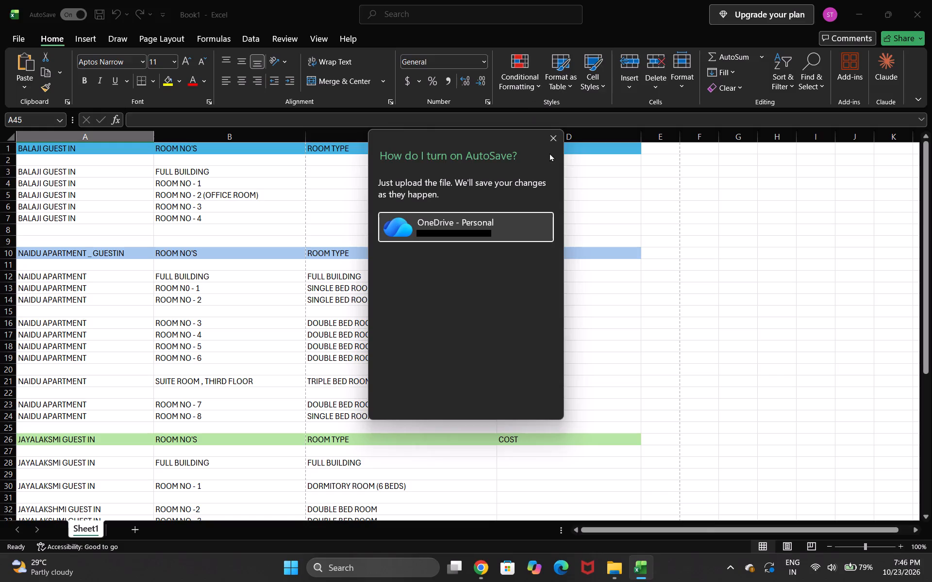
left_click(551, 142)
left_click(97, 13)
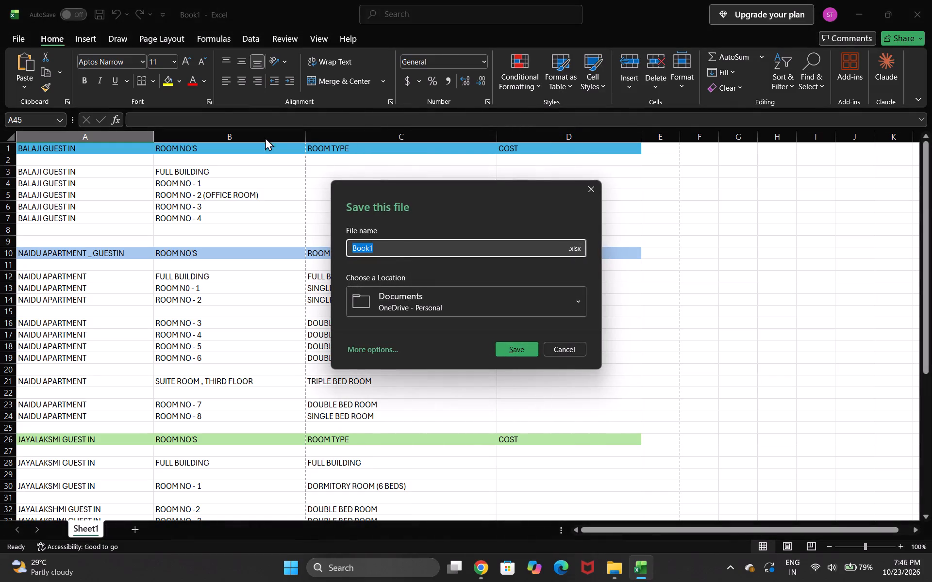
triple_click(427, 246)
key("BackSpace")
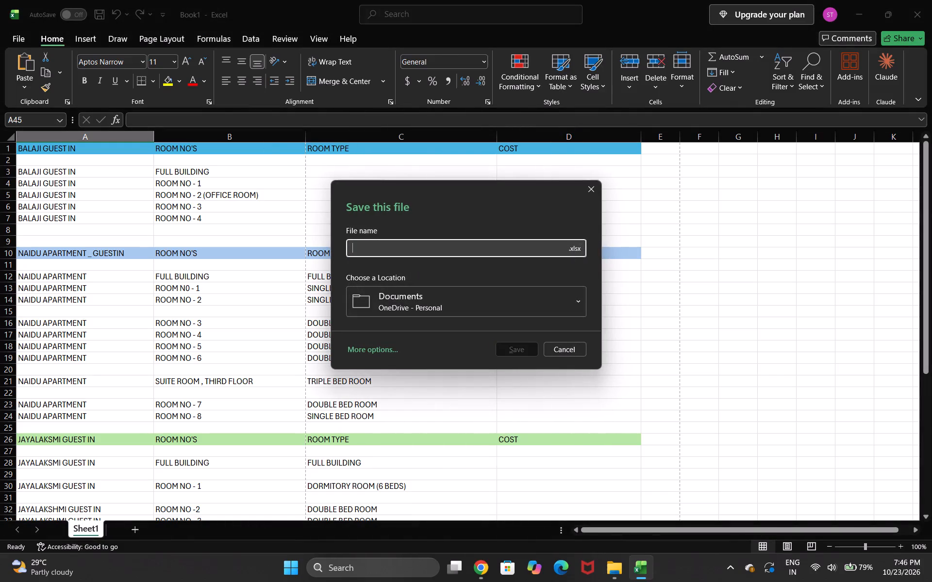
type("GHUEST")
key("space")
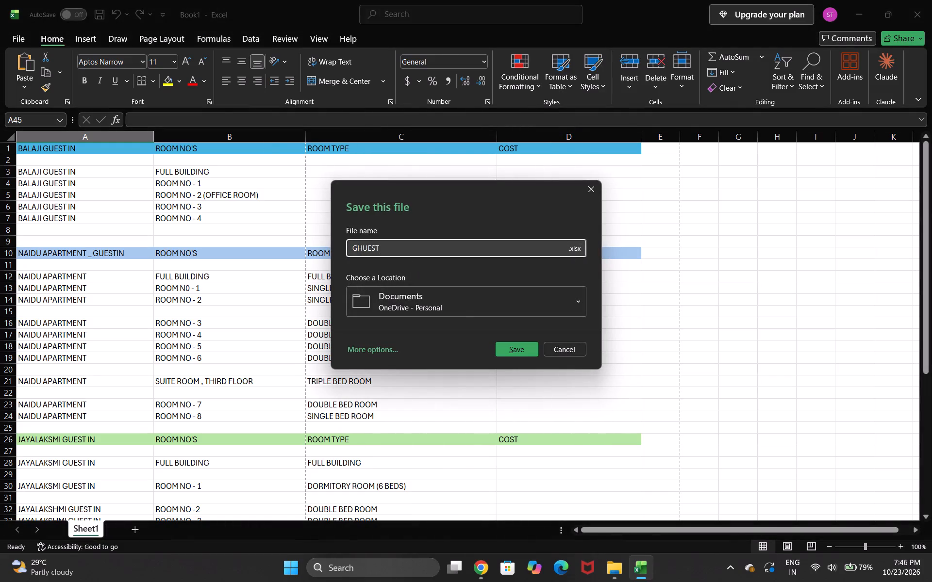
key("BackSpace")
key("BackSpace")
key("BackSpace")
key("BackSpace")
key("BackSpace")
key("BackSpace")
type("UES HOUSE DEETAILS")
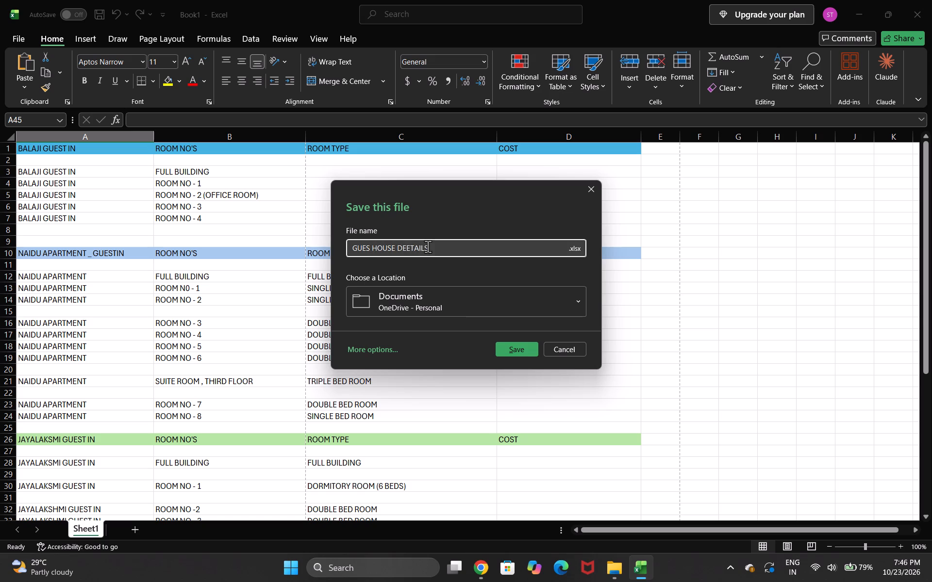
left_click(514, 356)
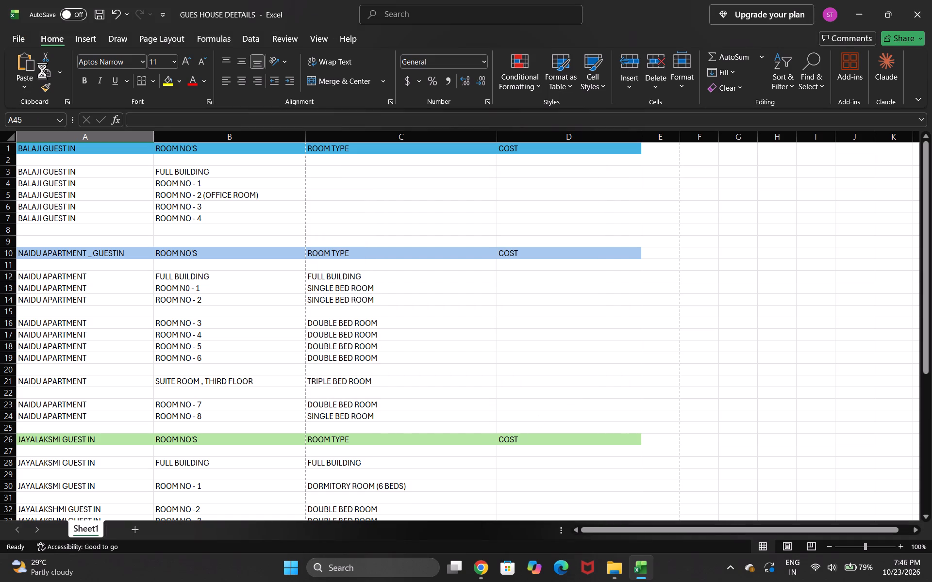
Open the print preview of the saved workbook.
key("ctrl+p")
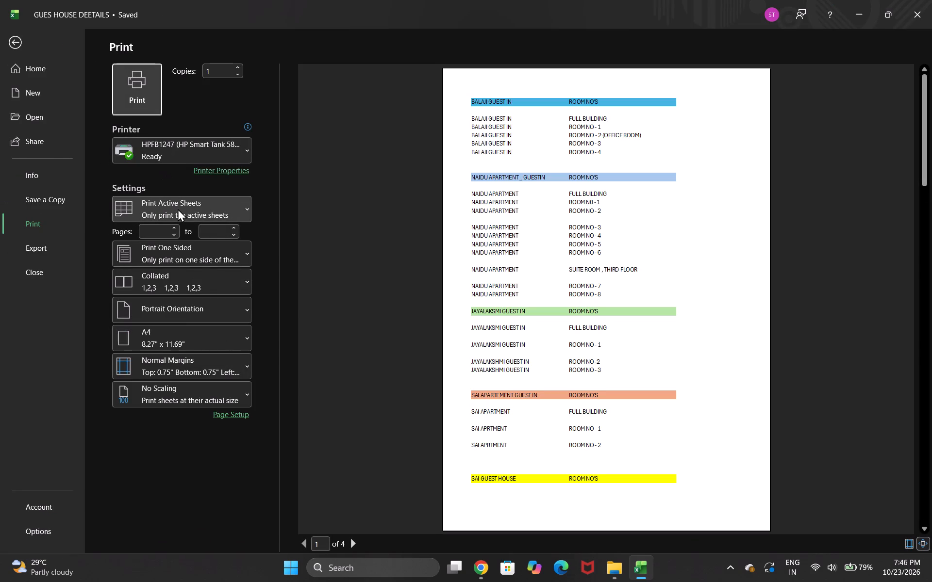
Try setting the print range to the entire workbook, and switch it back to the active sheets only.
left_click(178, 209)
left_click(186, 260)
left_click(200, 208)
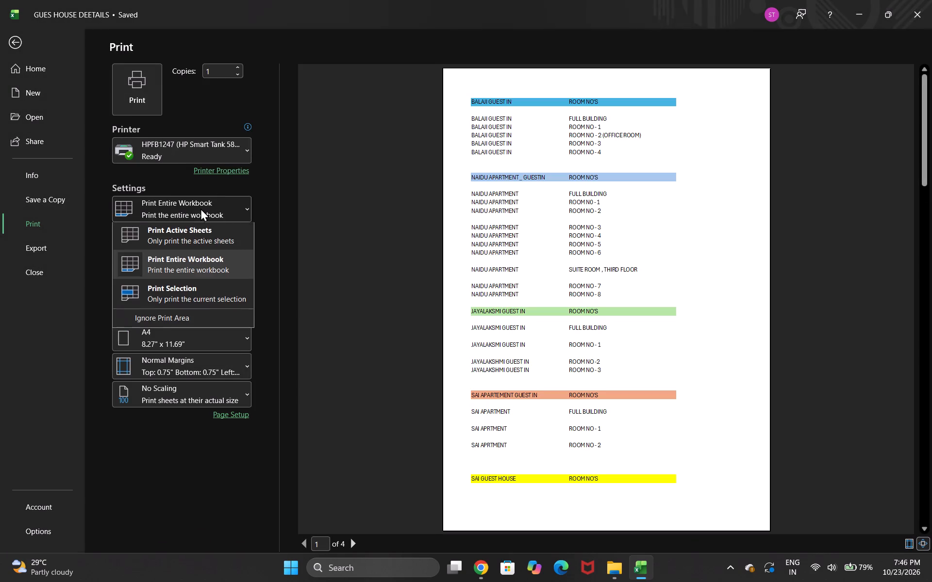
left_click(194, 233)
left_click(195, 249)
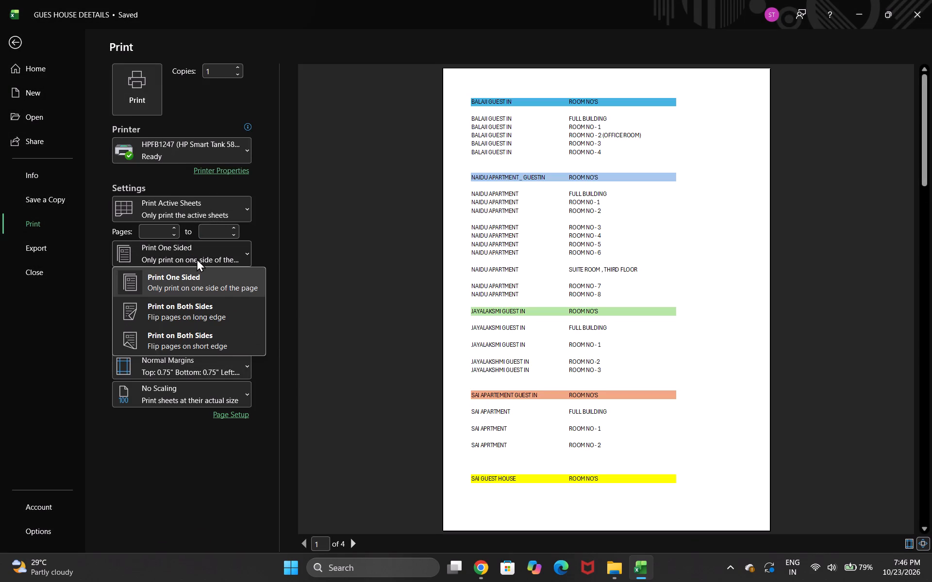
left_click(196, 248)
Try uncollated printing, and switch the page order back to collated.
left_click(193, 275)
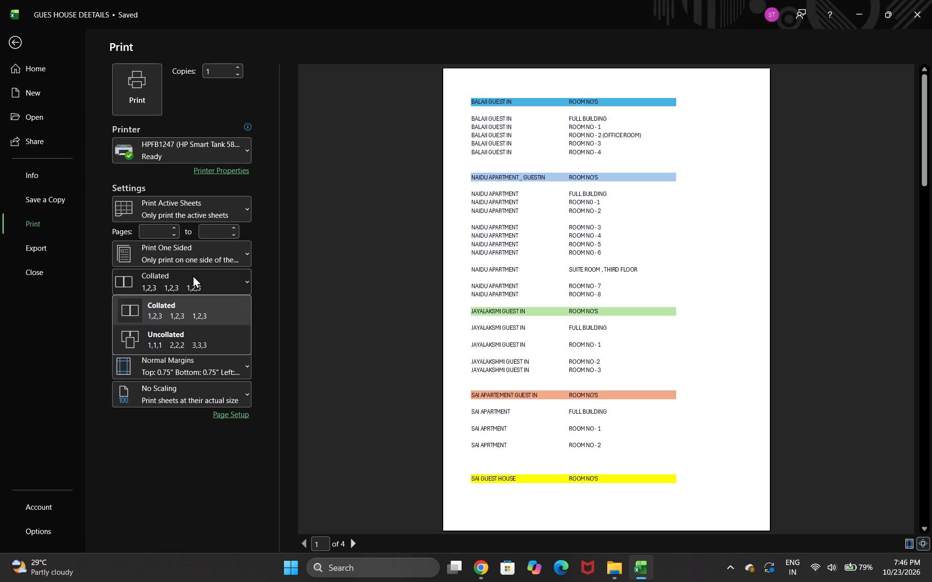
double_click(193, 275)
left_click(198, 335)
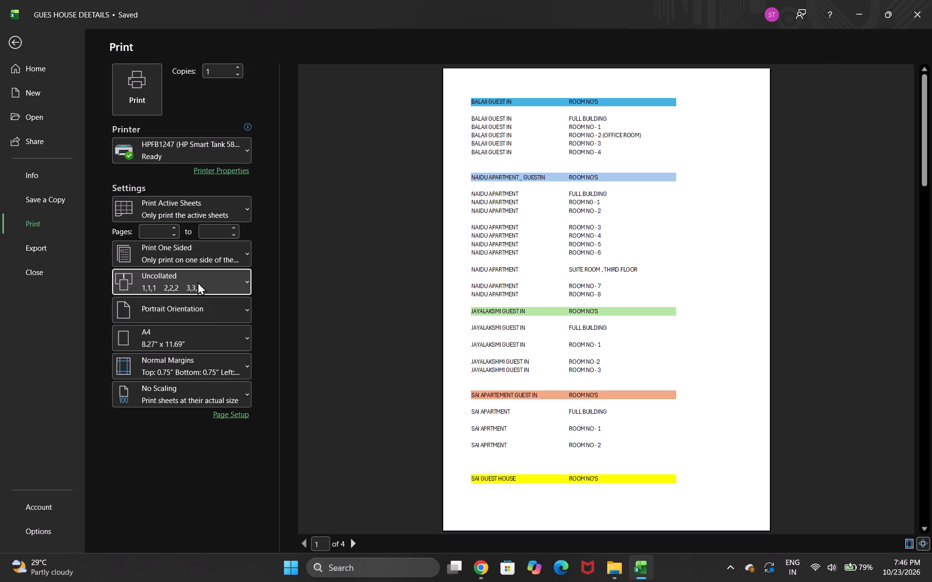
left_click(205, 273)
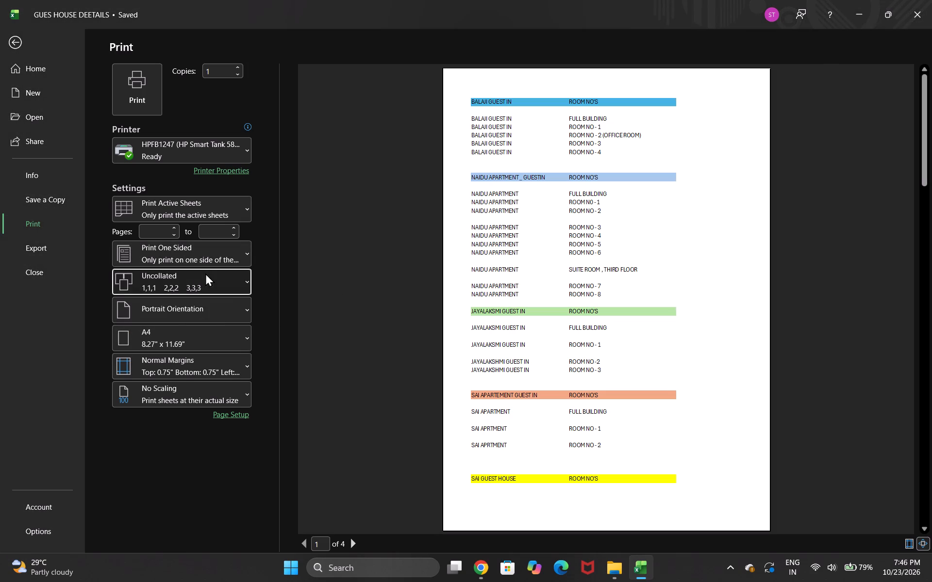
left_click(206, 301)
Set the print orientation to landscape.
left_click(208, 308)
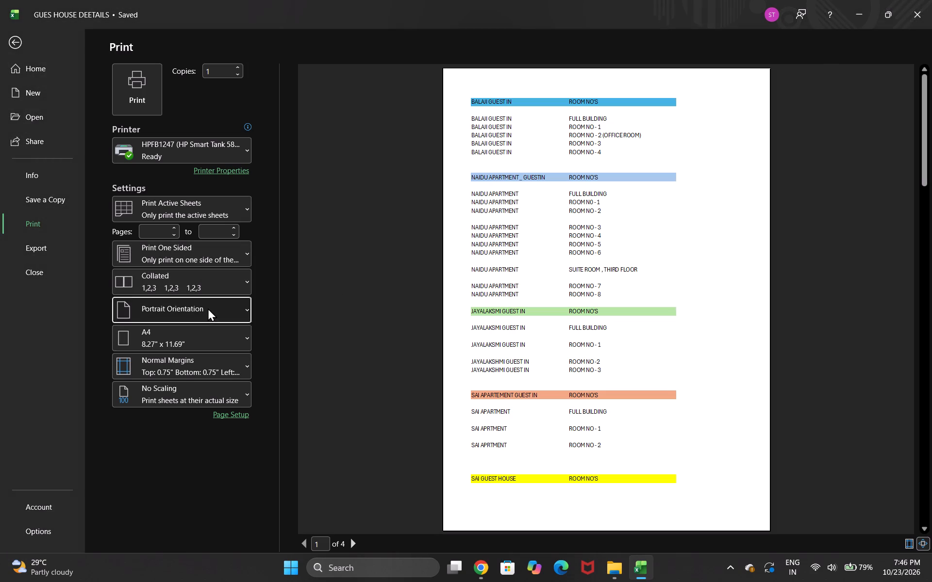
left_click(207, 308)
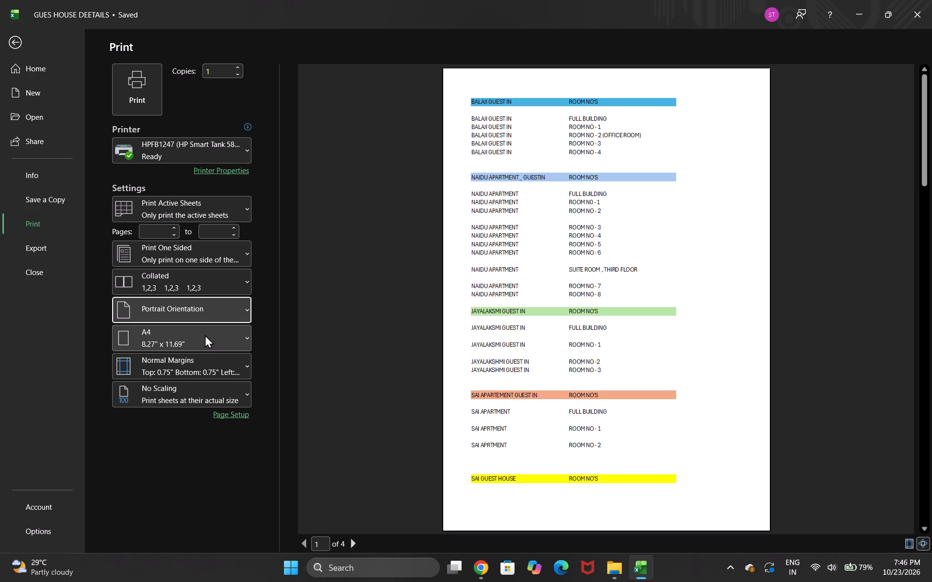
left_click(200, 313)
left_click(193, 365)
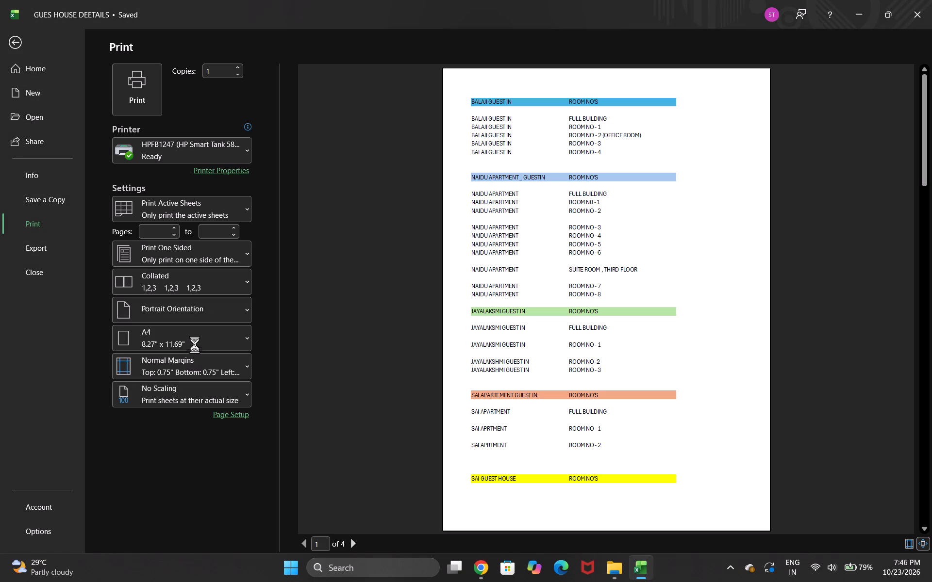
Scale the landscape printout with Fit All Columns on One Page and check the resulting pages.
scroll(508, 300, "down", 1)
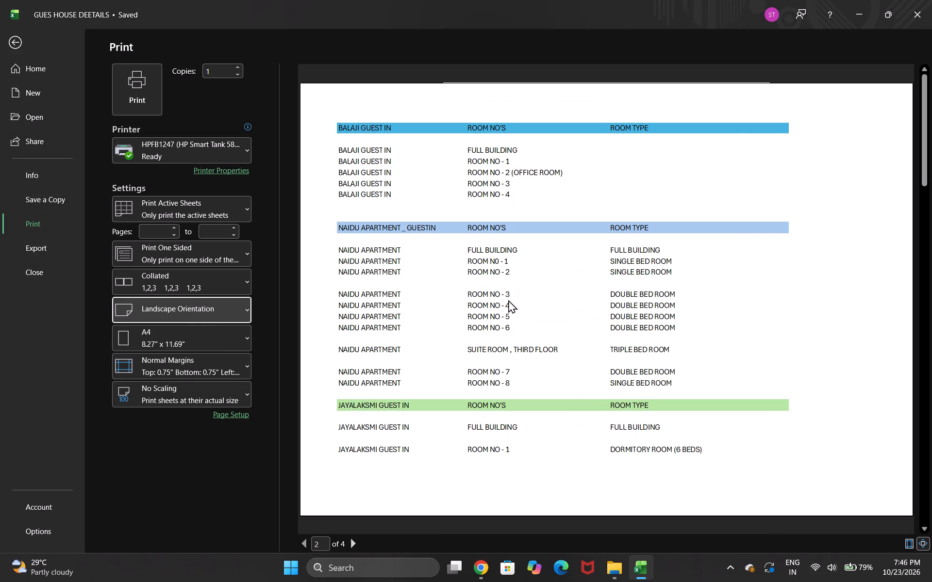
scroll(508, 300, "down", 6)
scroll(509, 303, "up", 11)
scroll(515, 280, "down", 2)
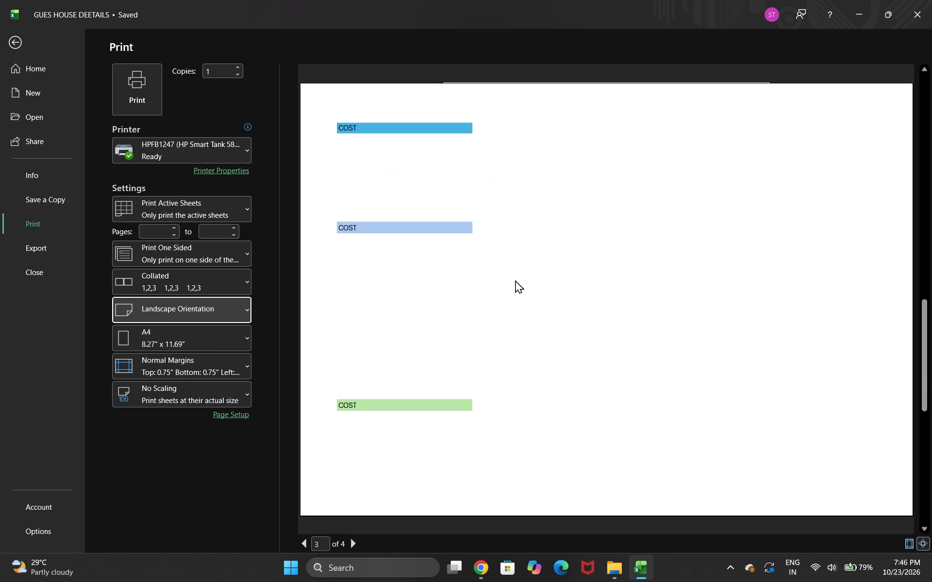
scroll(515, 280, "up", 8)
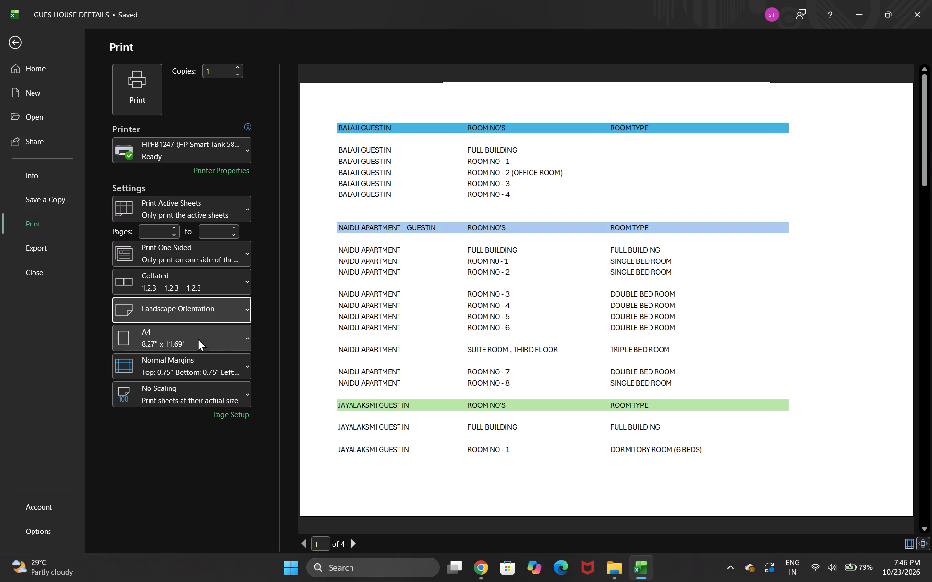
left_click(185, 394)
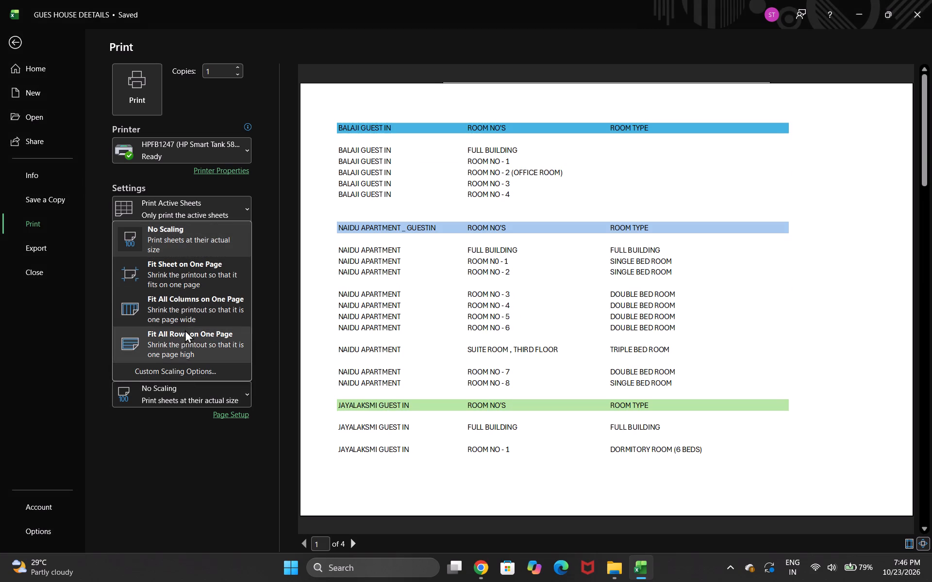
left_click(192, 309)
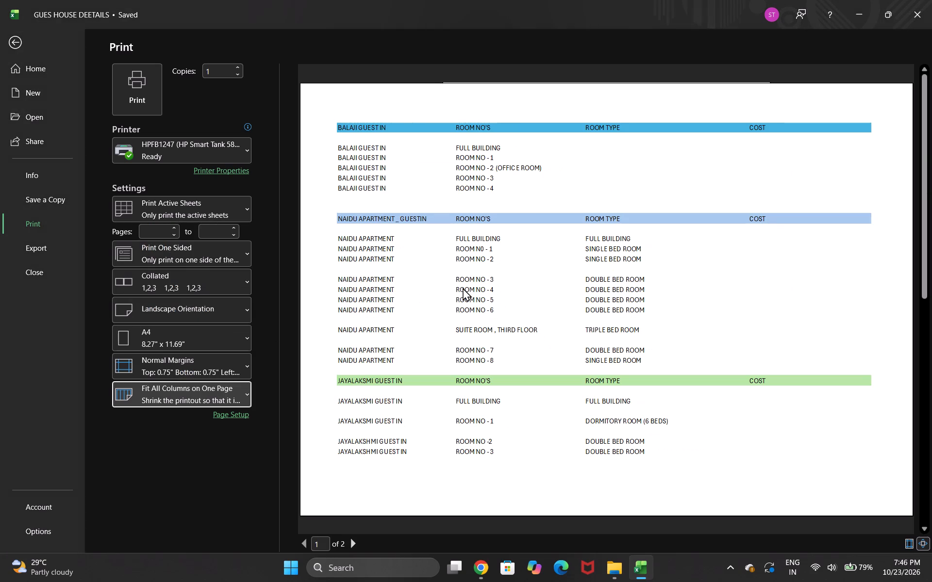
scroll(486, 288, "down", 1)
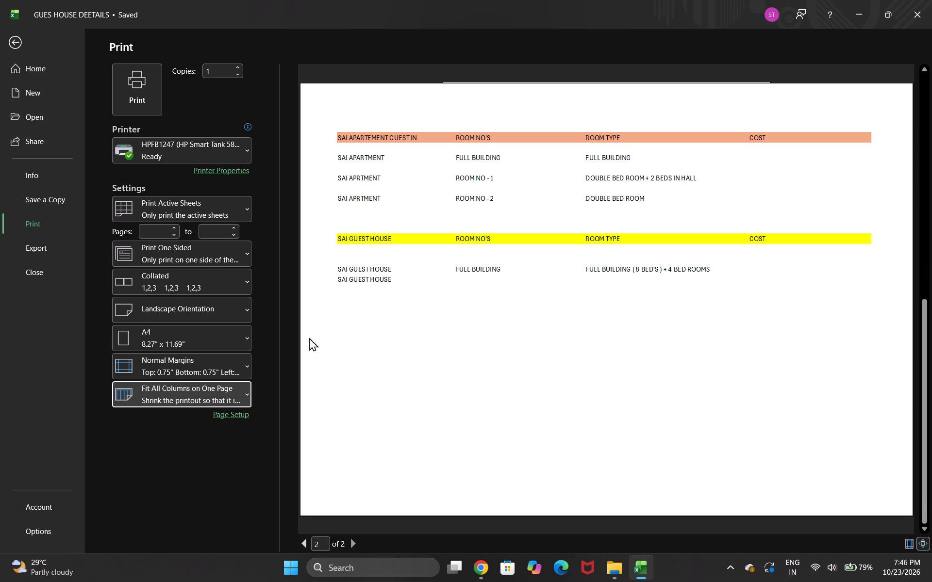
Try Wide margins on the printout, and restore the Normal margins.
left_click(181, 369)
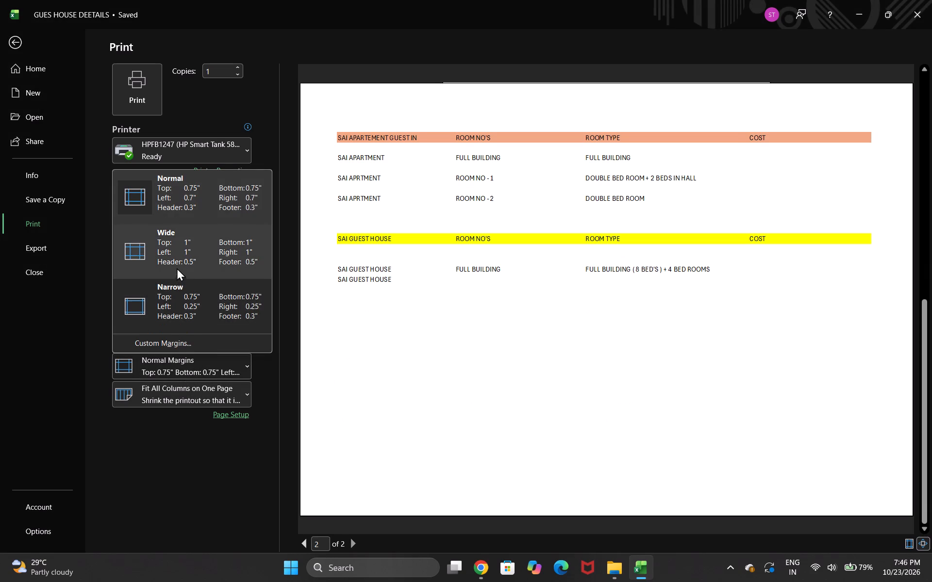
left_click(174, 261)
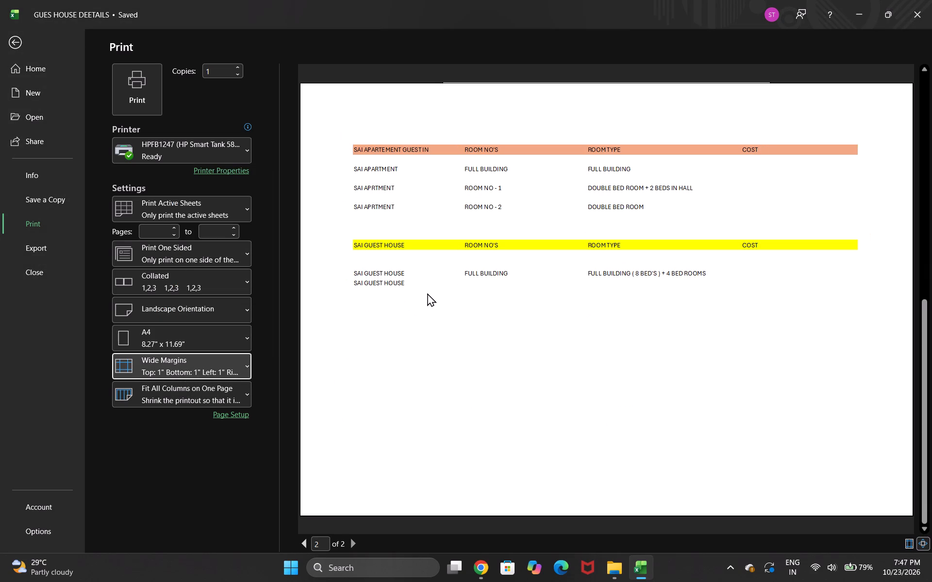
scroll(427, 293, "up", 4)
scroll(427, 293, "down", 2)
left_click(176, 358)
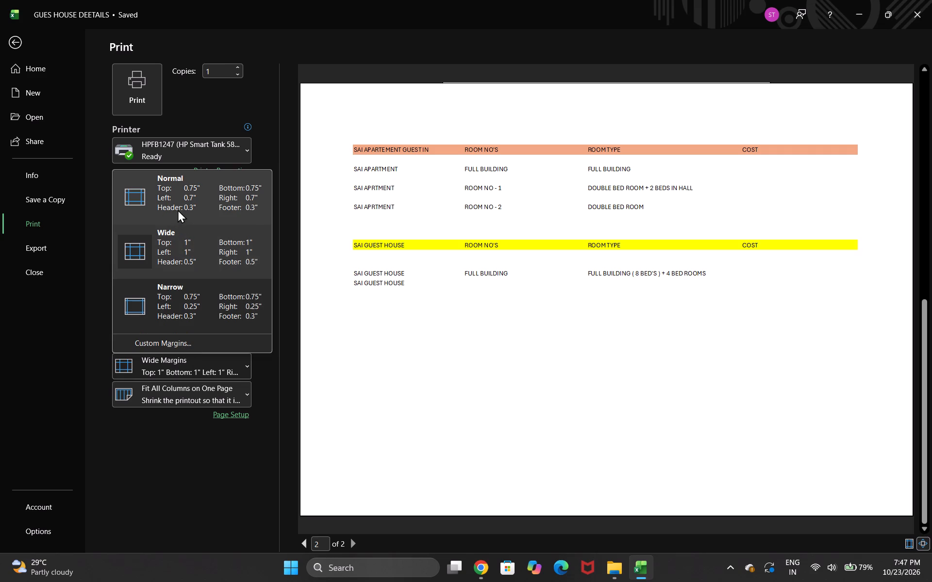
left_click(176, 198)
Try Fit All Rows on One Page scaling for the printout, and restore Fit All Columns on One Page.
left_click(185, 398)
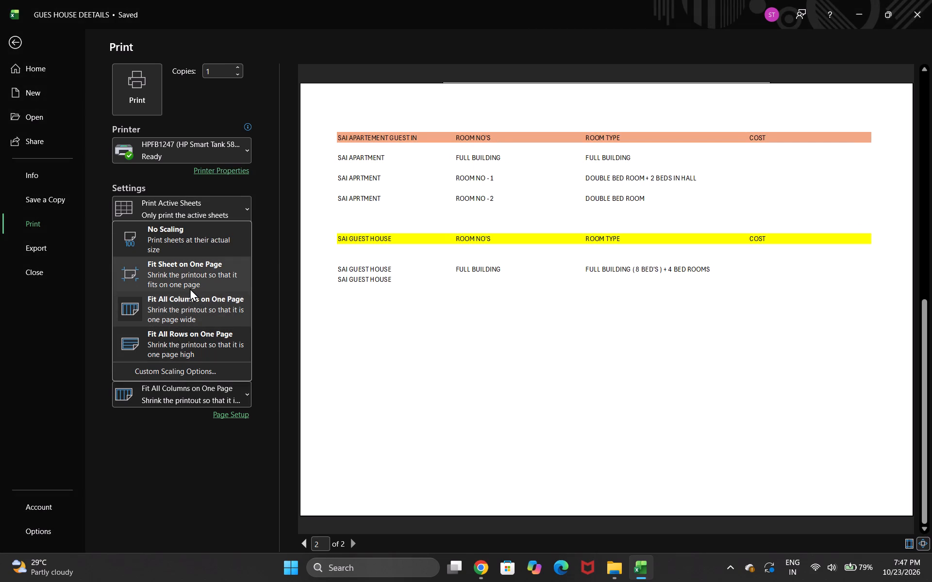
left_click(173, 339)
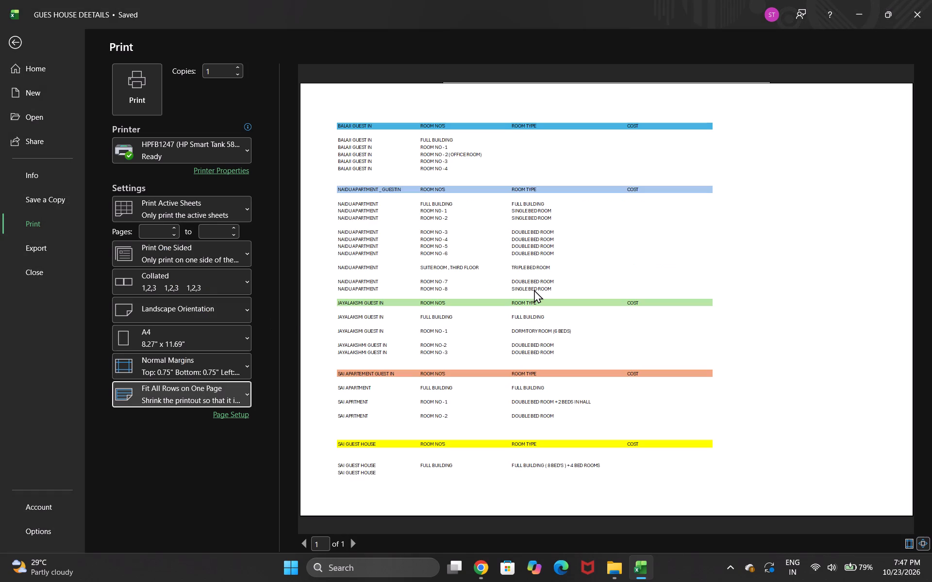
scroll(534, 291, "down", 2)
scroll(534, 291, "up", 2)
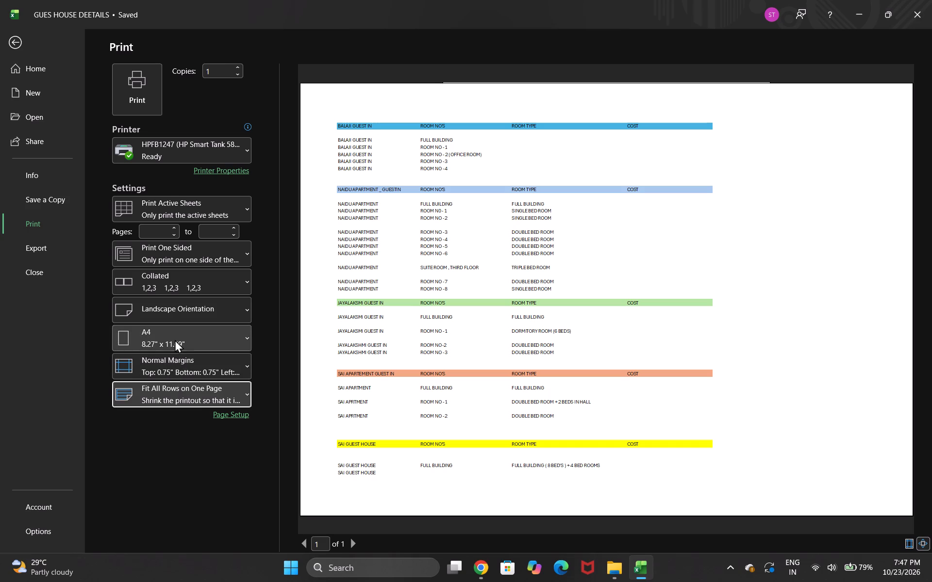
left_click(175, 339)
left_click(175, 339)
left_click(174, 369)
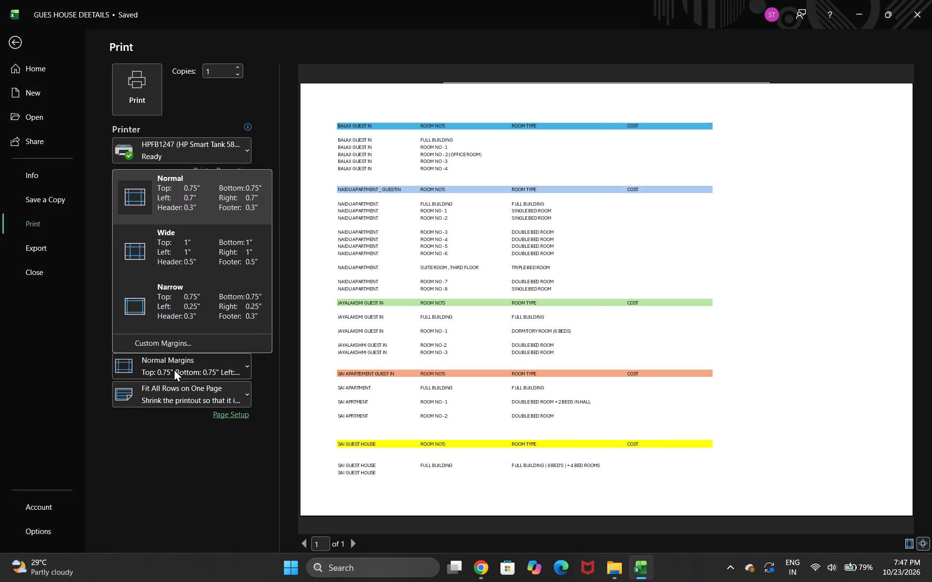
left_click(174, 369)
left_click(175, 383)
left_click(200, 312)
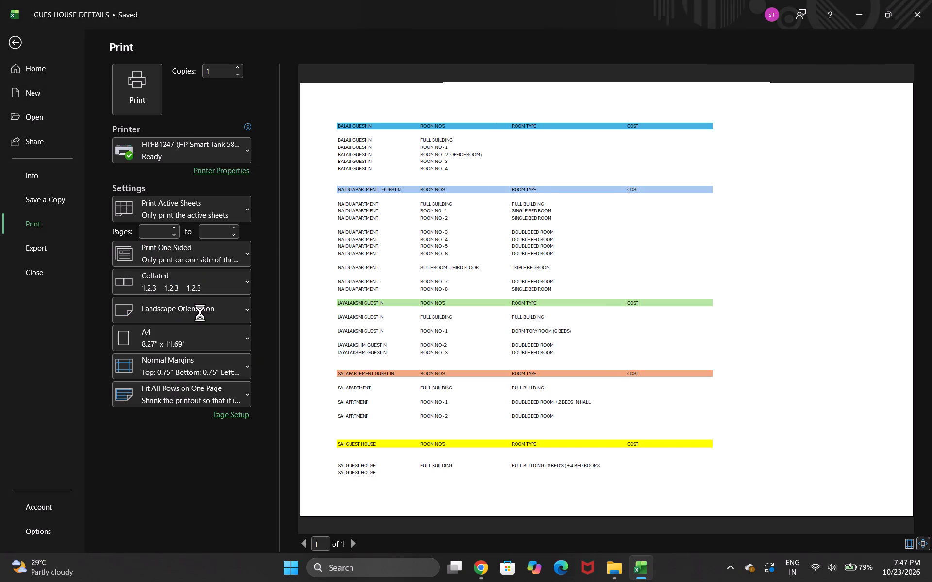
Review both landscape pages of the print preview for how the guest house tables look on paper.
scroll(607, 268, "down", 3)
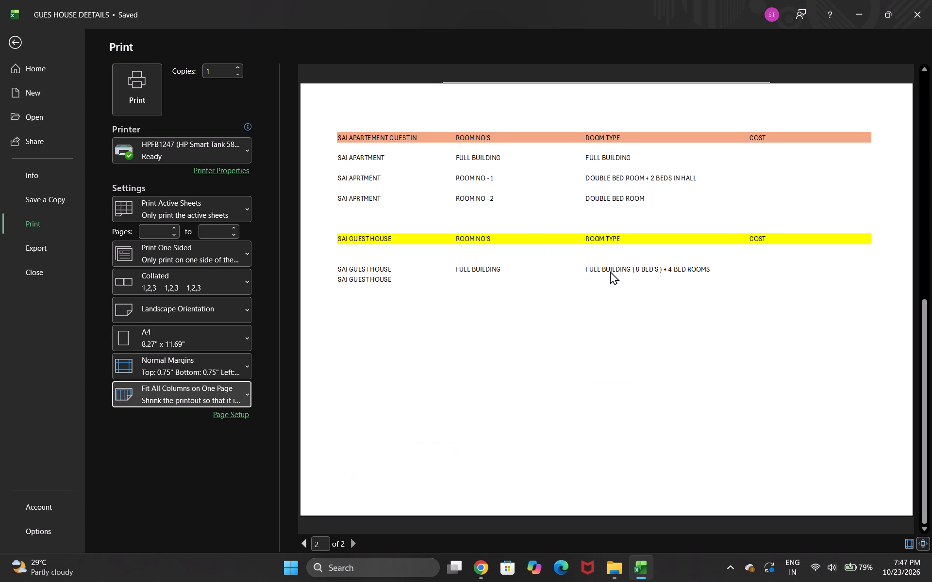
scroll(610, 271, "up", 3)
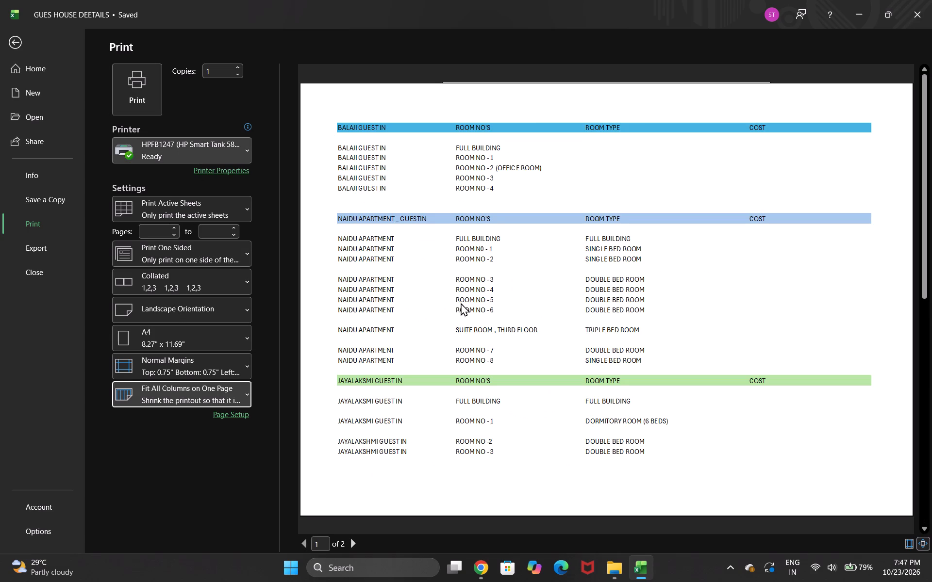
scroll(476, 299, "down", 4)
scroll(473, 294, "up", 3)
left_click(206, 305)
left_click(206, 305)
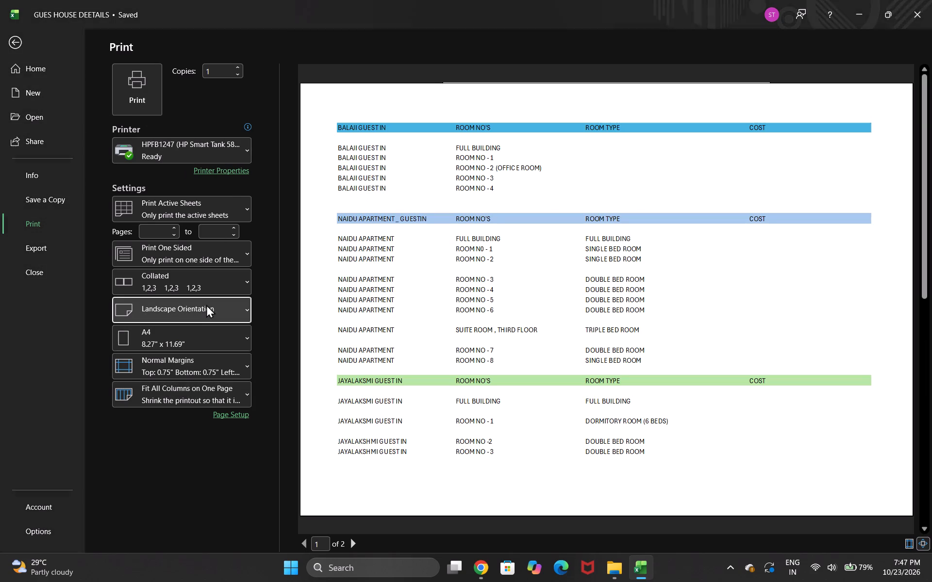
scroll(514, 247, "down", 6)
scroll(517, 252, "up", 5)
Capture a screenshot of the print settings and preview area.
key("shift+super+s")
left_click_drag(42, 39, 923, 533)
key("alt+Tab")
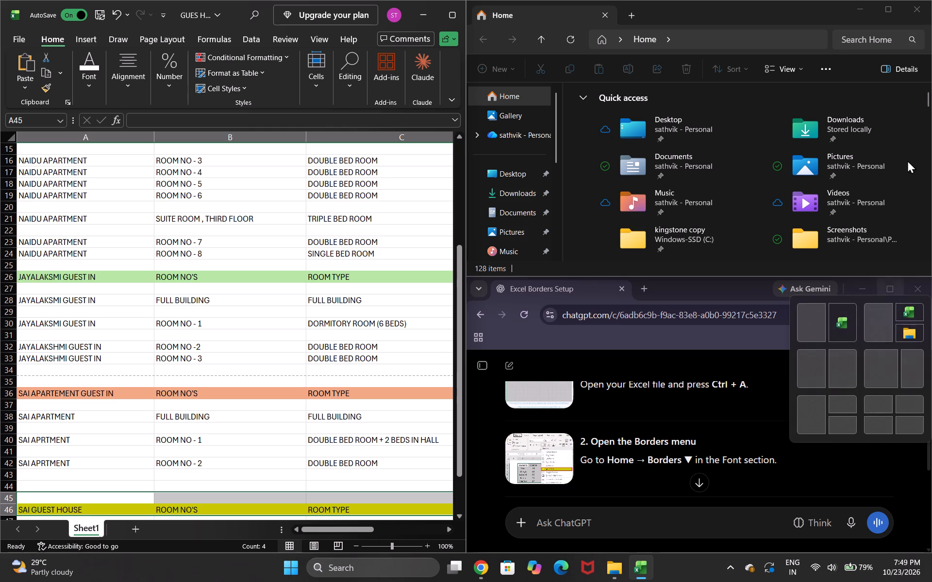
Close File Explorer and stretch the ChatGPT window to nearly full height beside Excel.
left_click(913, 6)
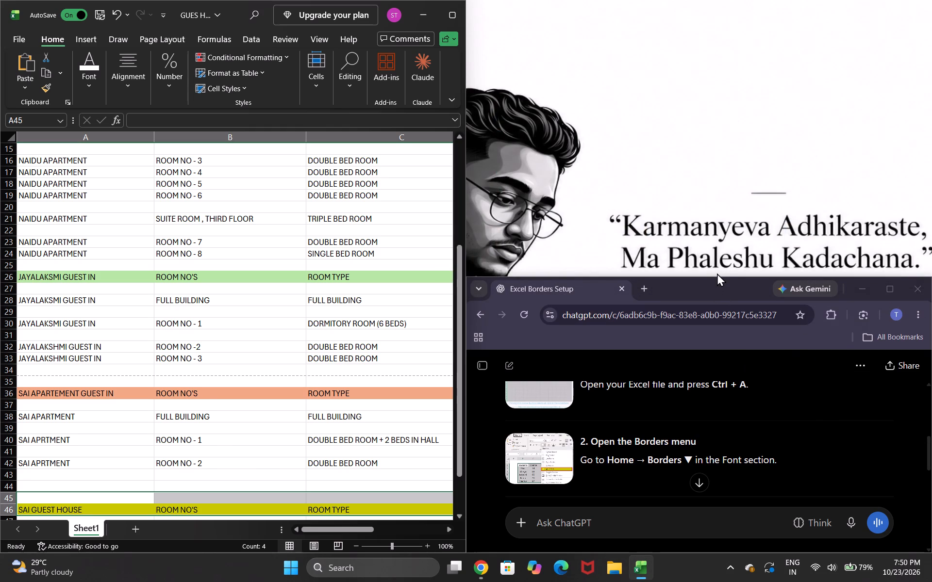
left_click_drag(717, 277, 720, 11)
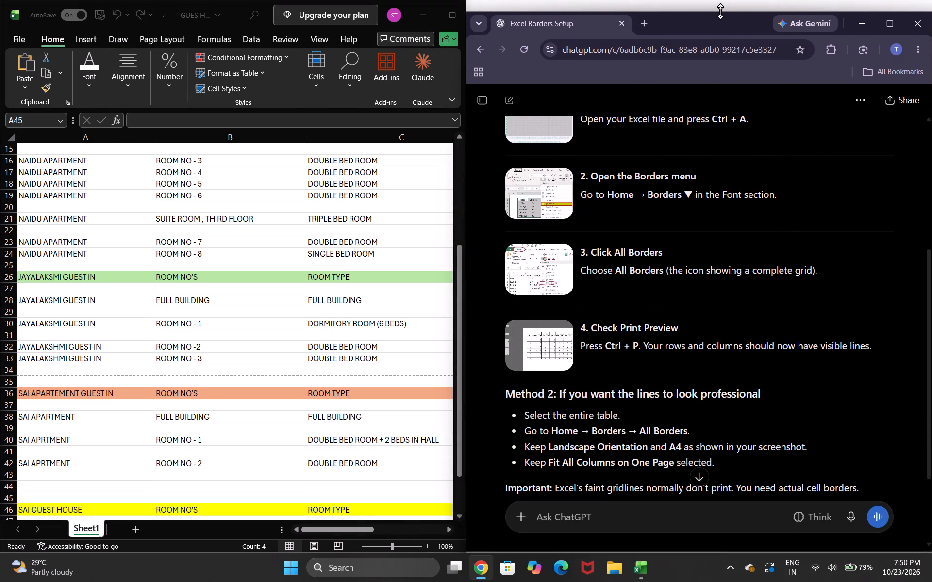
Stretch the ChatGPT window to the full screen height and go back to the first border instruction.
left_click_drag(720, 11, 727, 0)
scroll(700, 316, "up", 1)
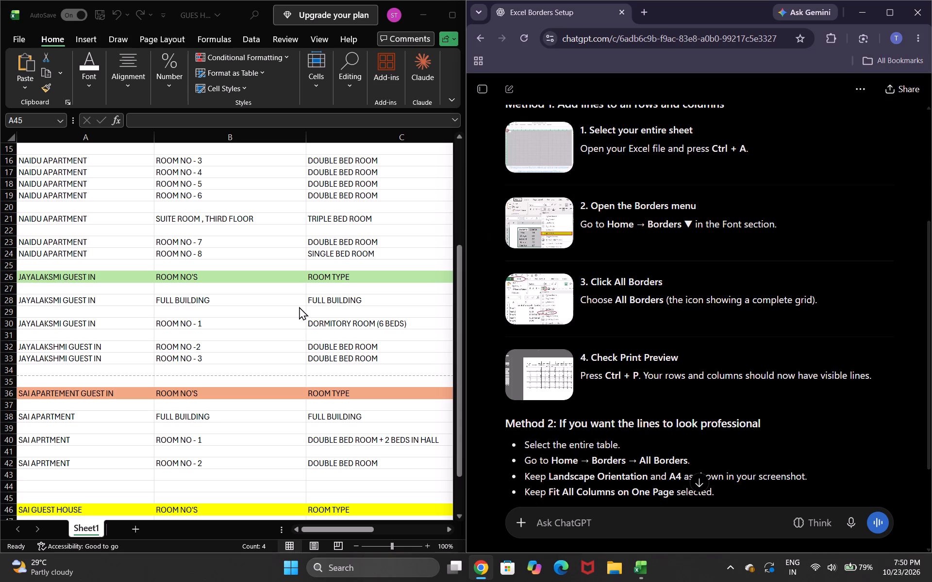
Switch to Excel and select the entire Sheet1.
key("ctrl+a")
left_click(288, 322)
key("ctrl+a")
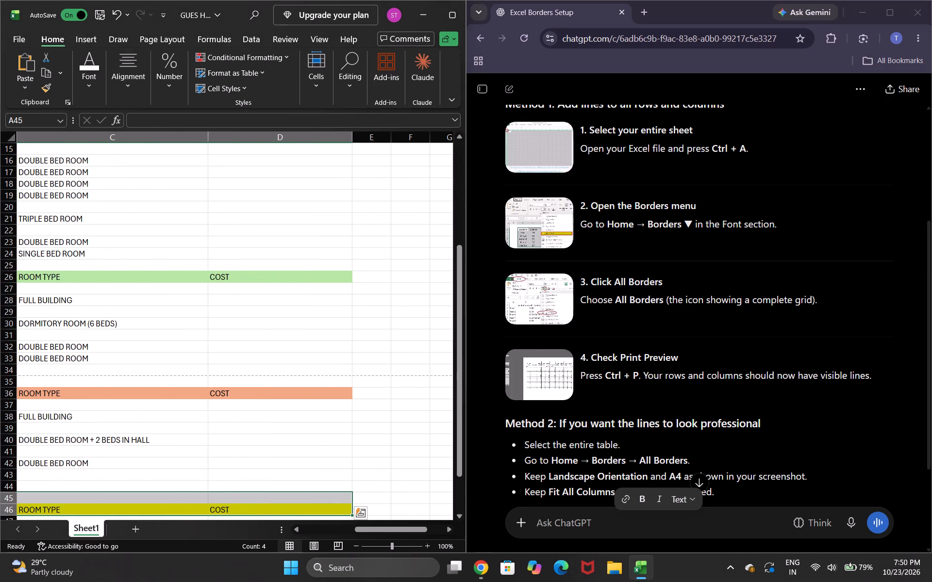
key("ctrl+a")
key("ctrl+a")
Look over the selected Sheet1 across its columns and back up to the first row.
scroll(288, 331, "right", 1)
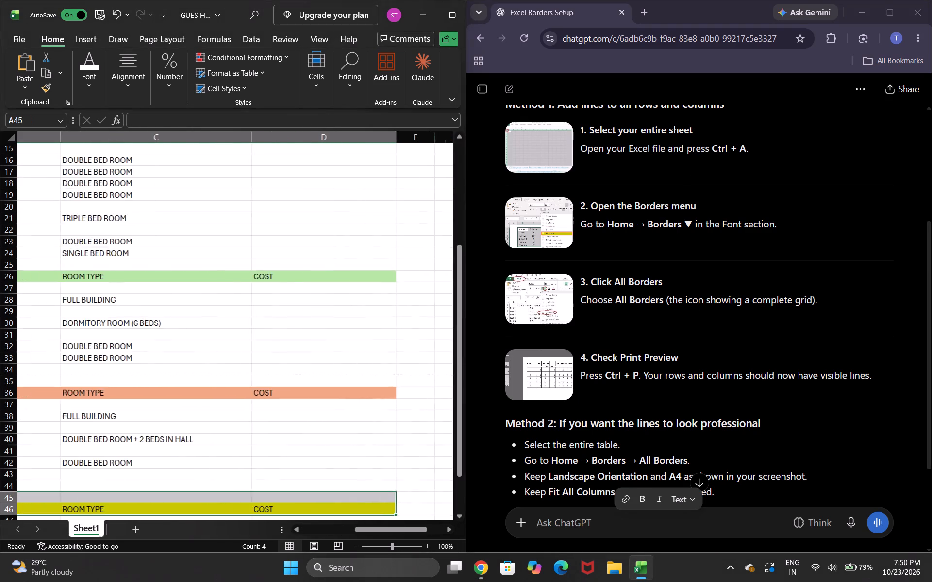
scroll(288, 331, "right", 4)
scroll(286, 332, "left", 4)
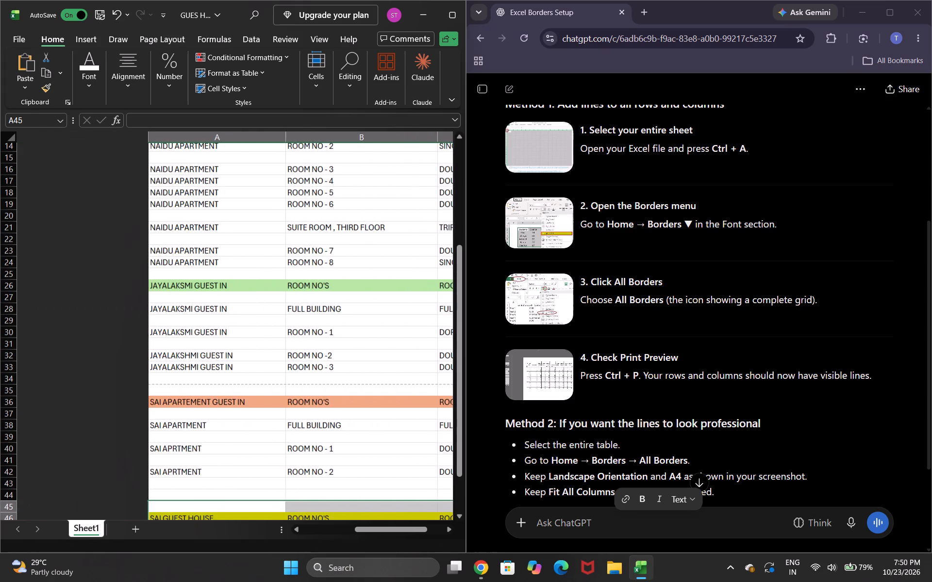
scroll(286, 333, "left", 2)
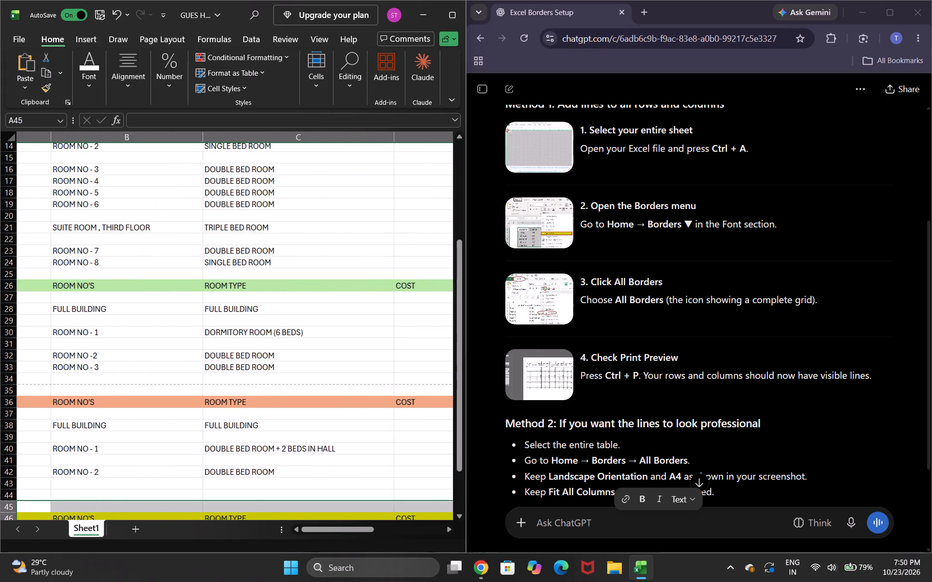
scroll(286, 333, "left", 1)
scroll(286, 333, "up", 1)
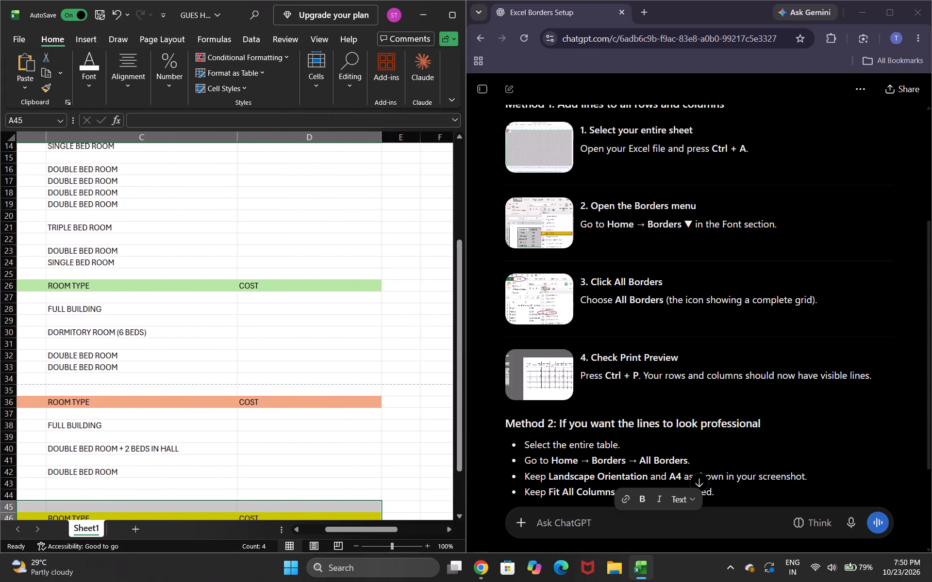
scroll(289, 308, "right", 5)
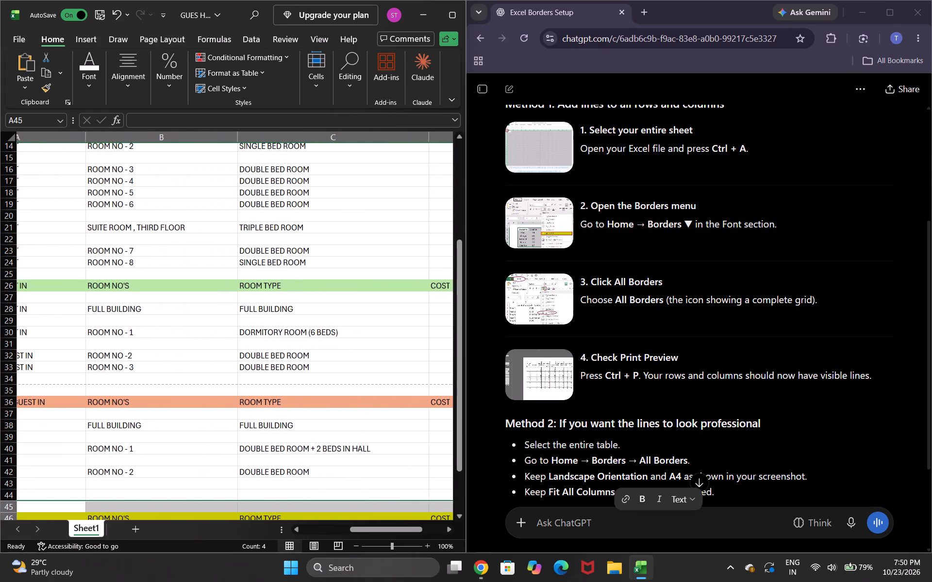
scroll(291, 298, "right", 5)
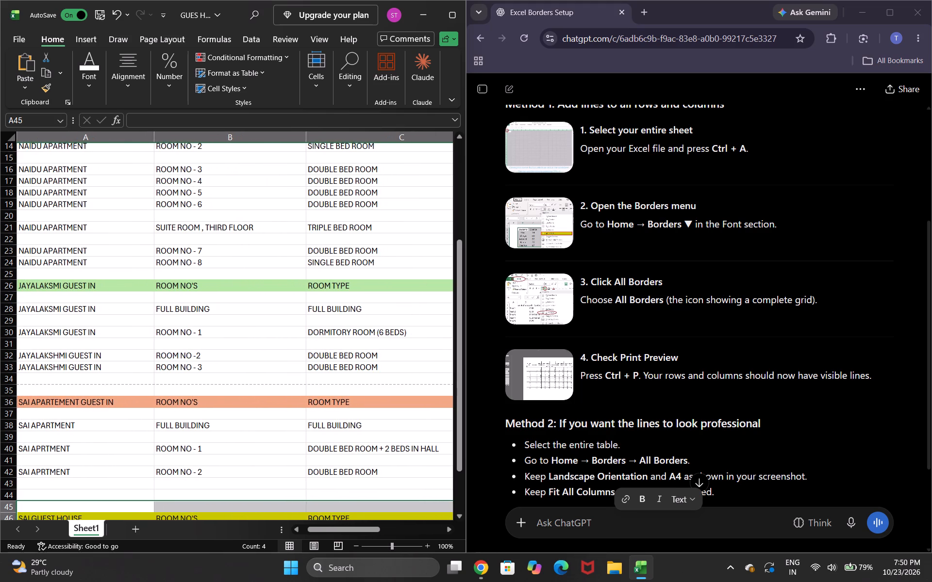
scroll(291, 298, "up", 4)
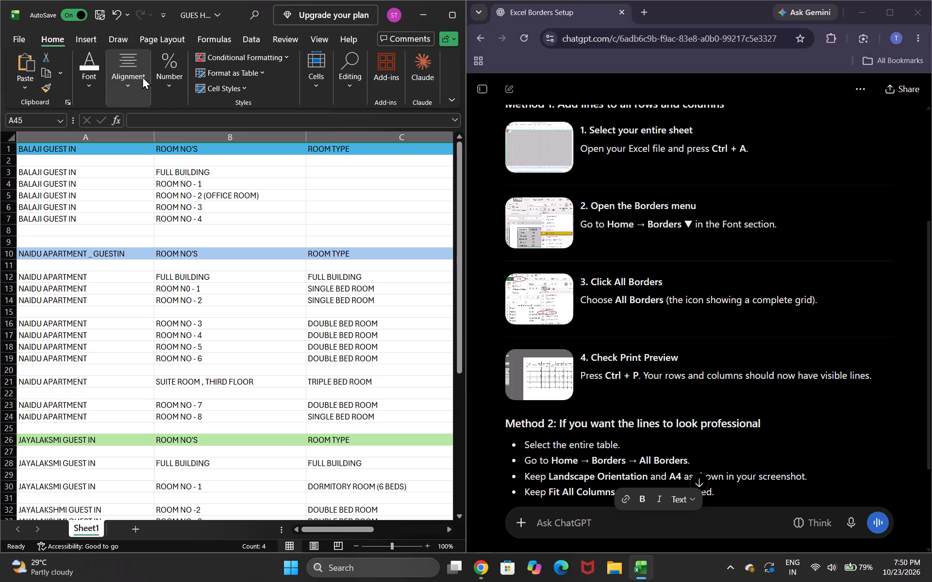
Look for the Borders command among Excel's Insert and Home commands.
left_click(87, 45)
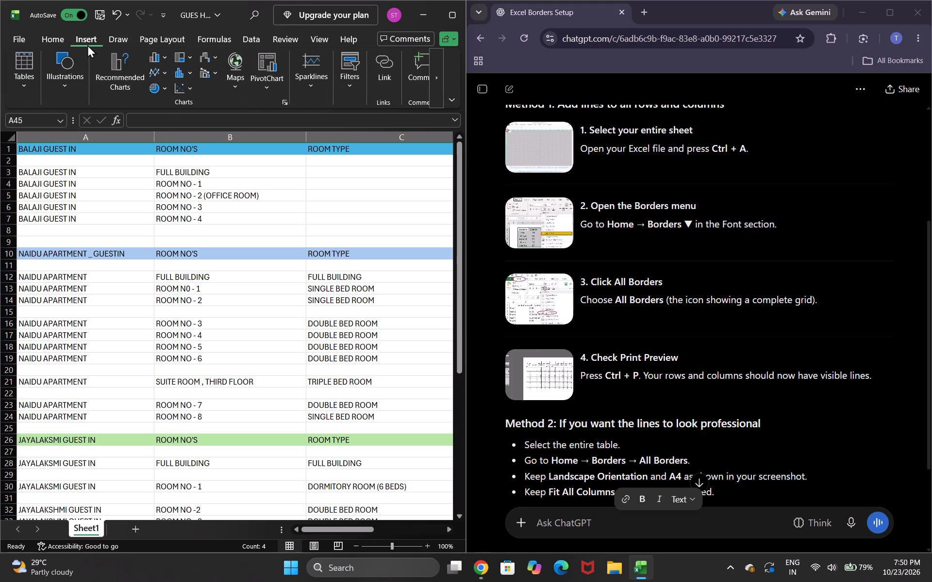
left_click(55, 37)
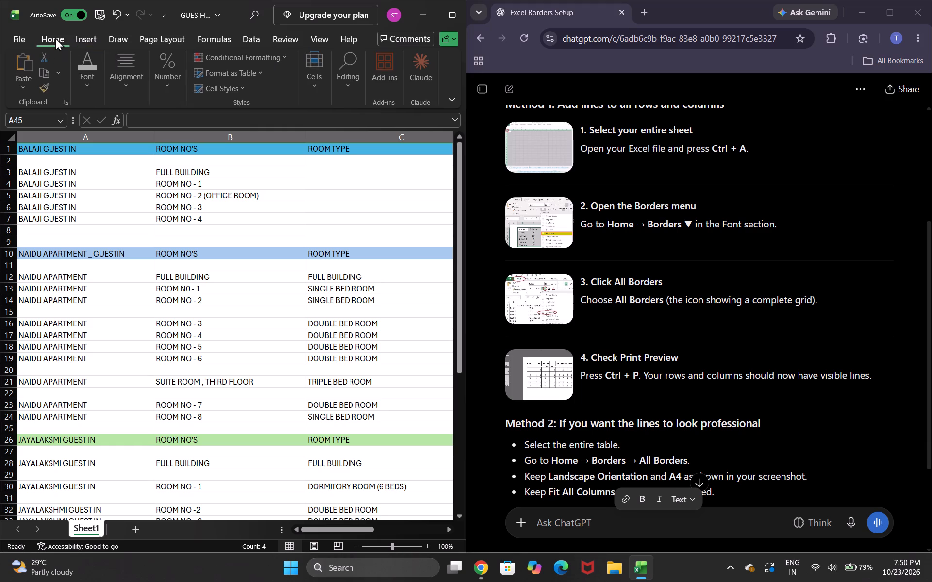
left_click(319, 85)
left_click(319, 85)
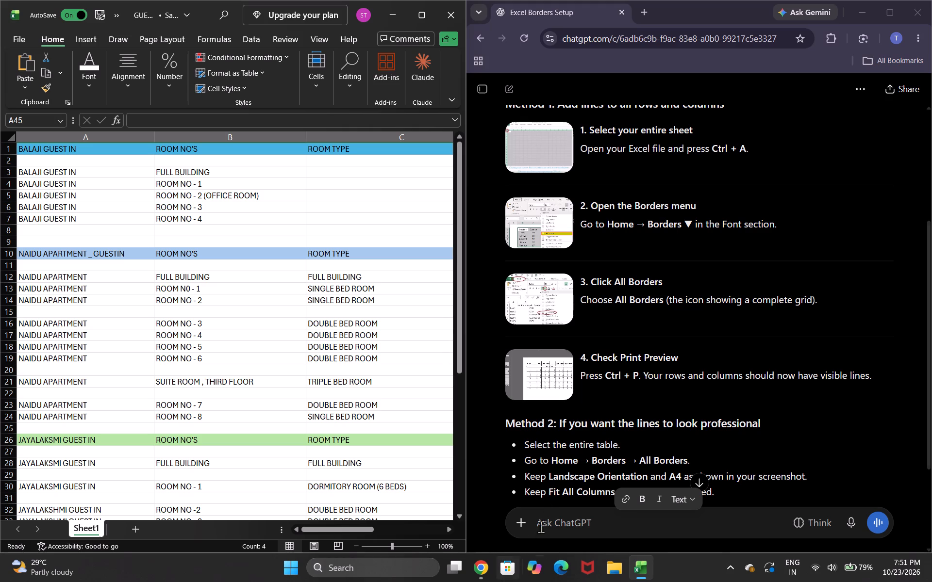
left_click(547, 516)
type("STEP 1 OVER I CANT FIND")
key("space")
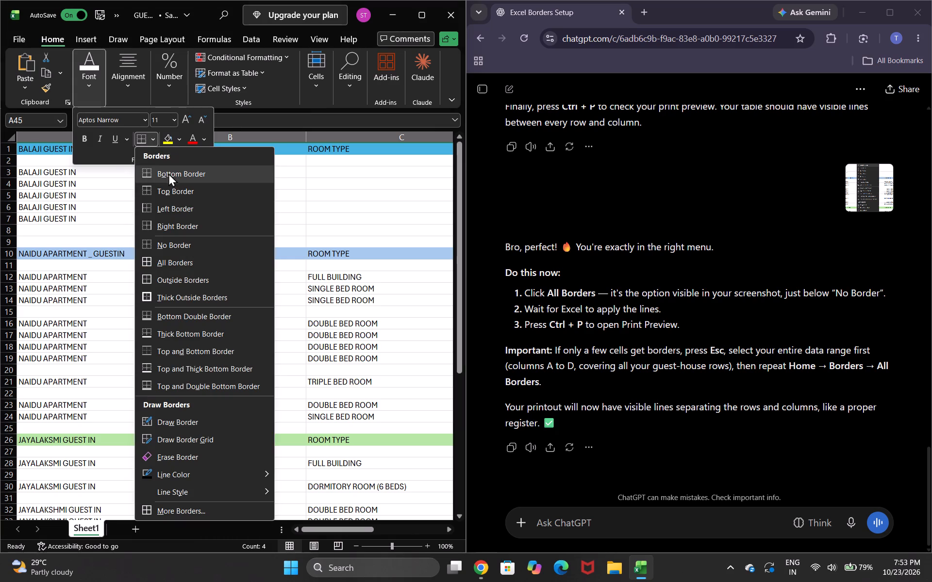
left_click(184, 256)
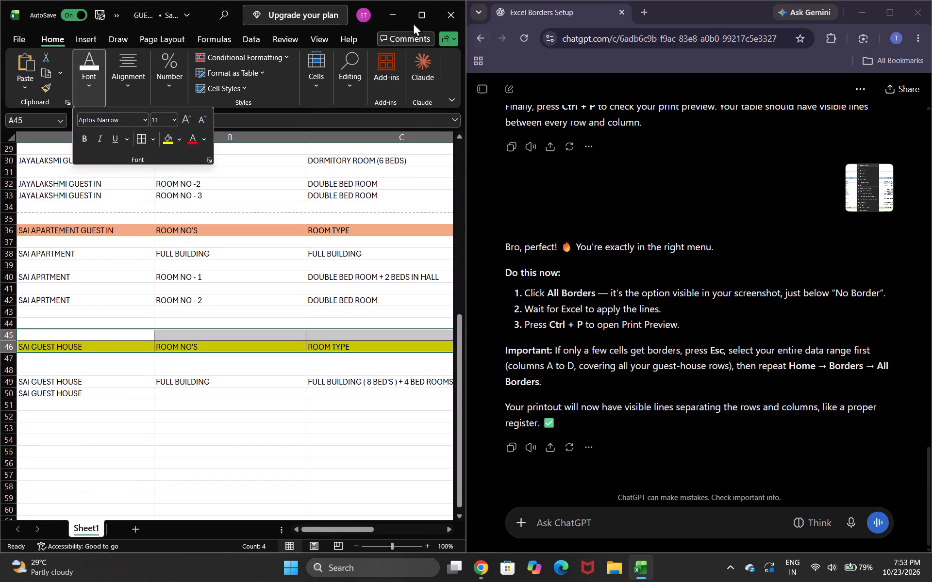
Maximize the workbook window and check both print preview pages for border lines and margin settings, returning to the sheet.
left_click(419, 16)
key("ctrl+p")
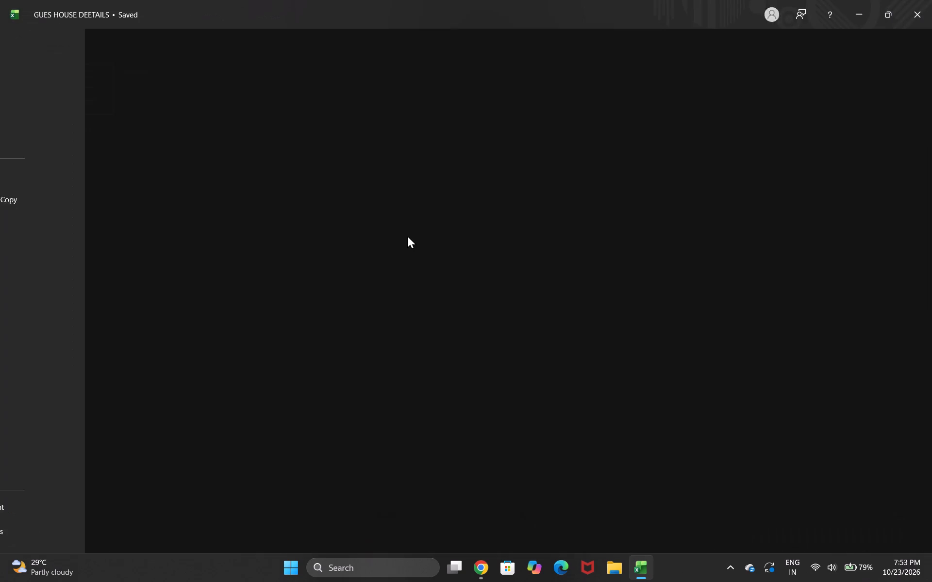
scroll(520, 292, "down", 3)
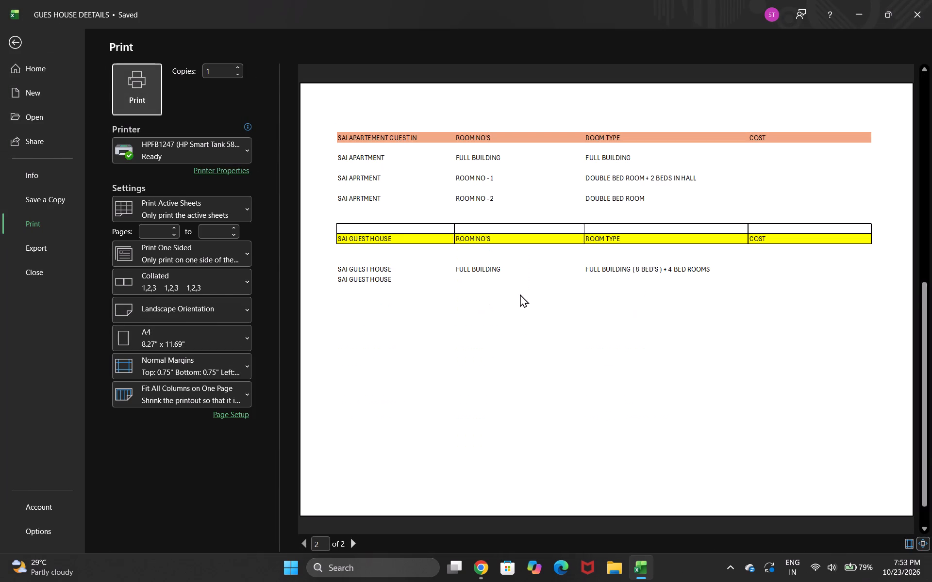
scroll(520, 294, "up", 3)
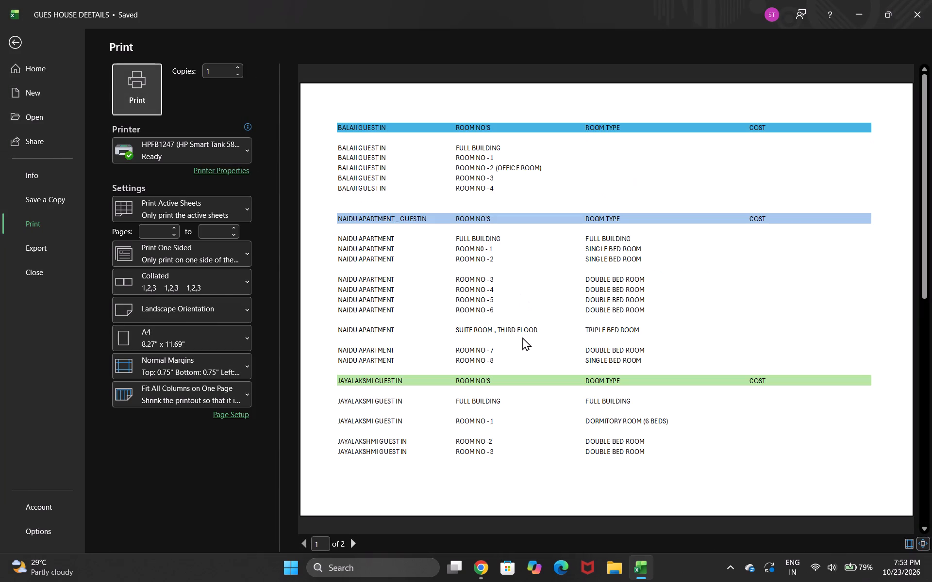
key("ctrl+r")
scroll(522, 337, "down", 3)
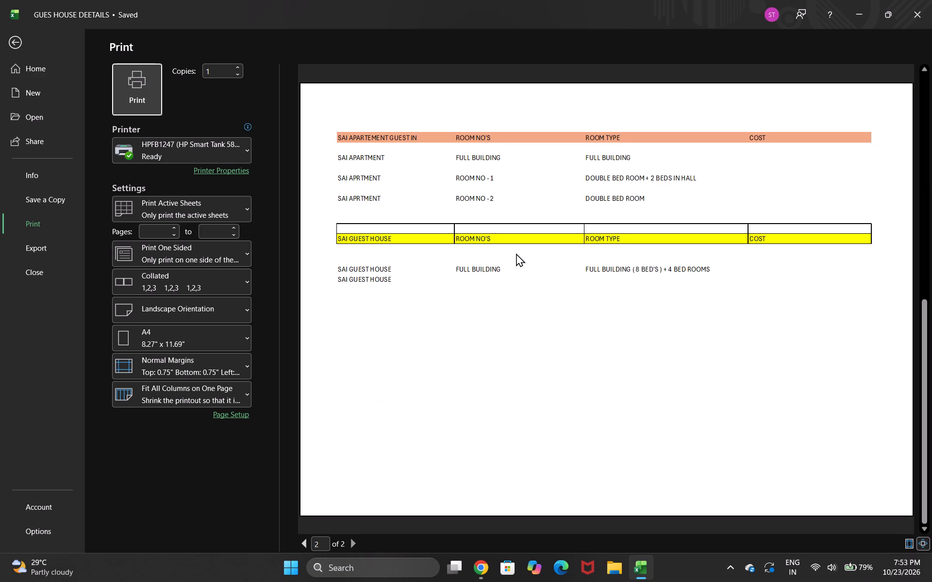
left_click(516, 248)
left_click(516, 224)
left_click(520, 235)
scroll(520, 235, "up", 5)
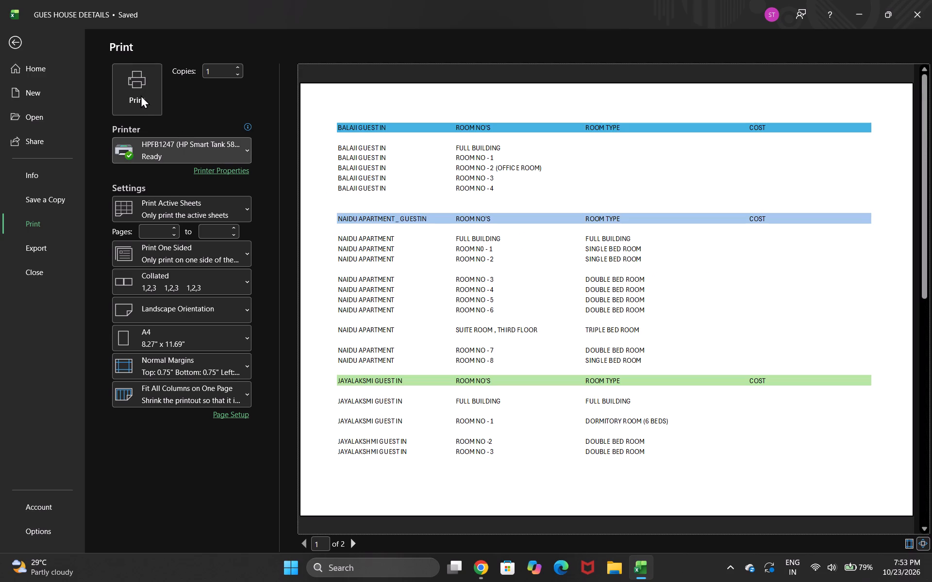
left_click(196, 361)
left_click(196, 361)
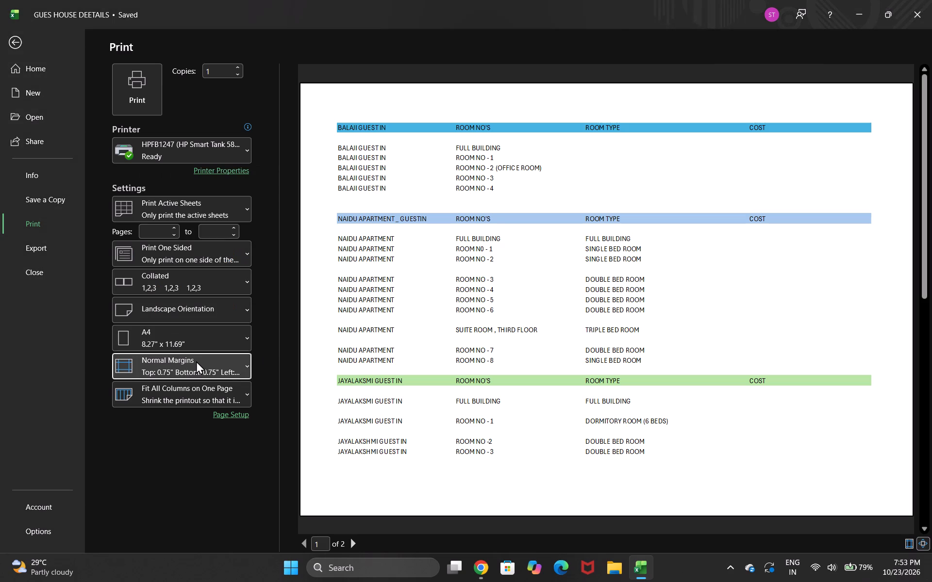
left_click(18, 35)
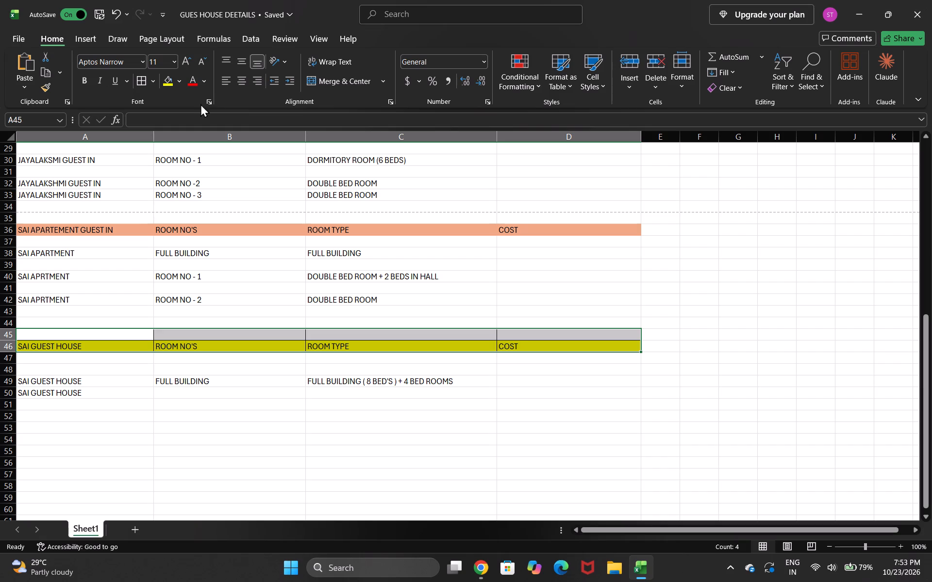
Apply All Borders again to the selected rows 45 and 46 across columns A to D.
left_click(151, 76)
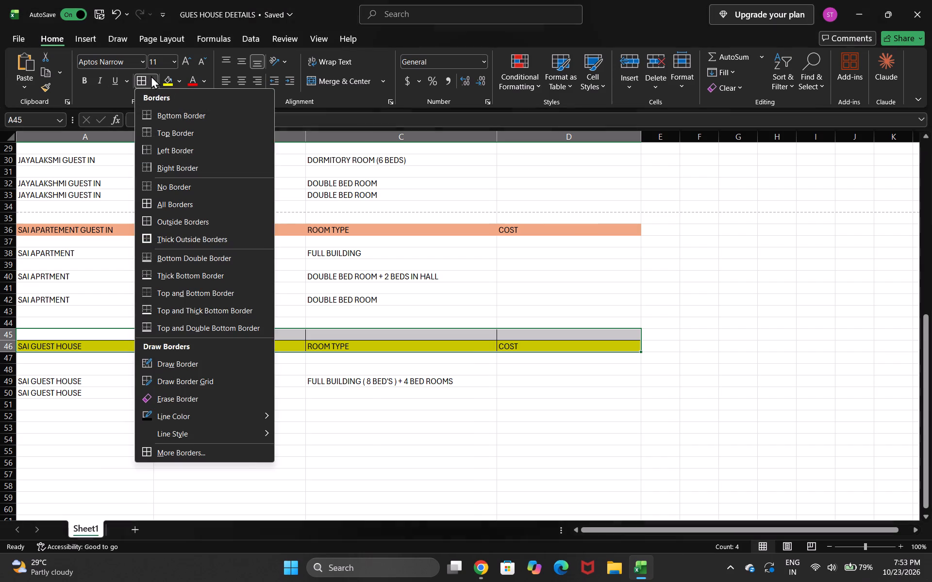
left_click(181, 199)
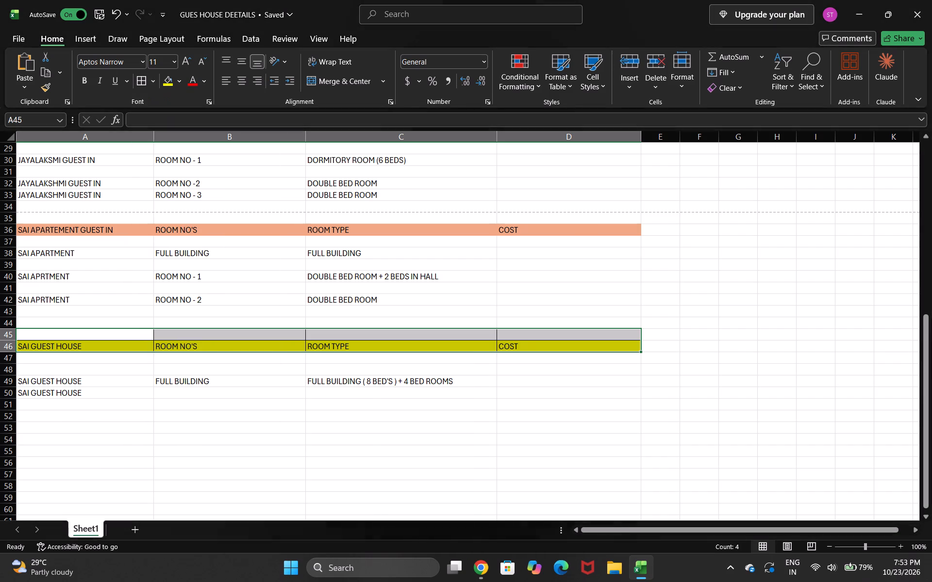
Look over the guest house tables in the sheet and check both pages in print preview for border lines.
scroll(284, 292, "up", 19)
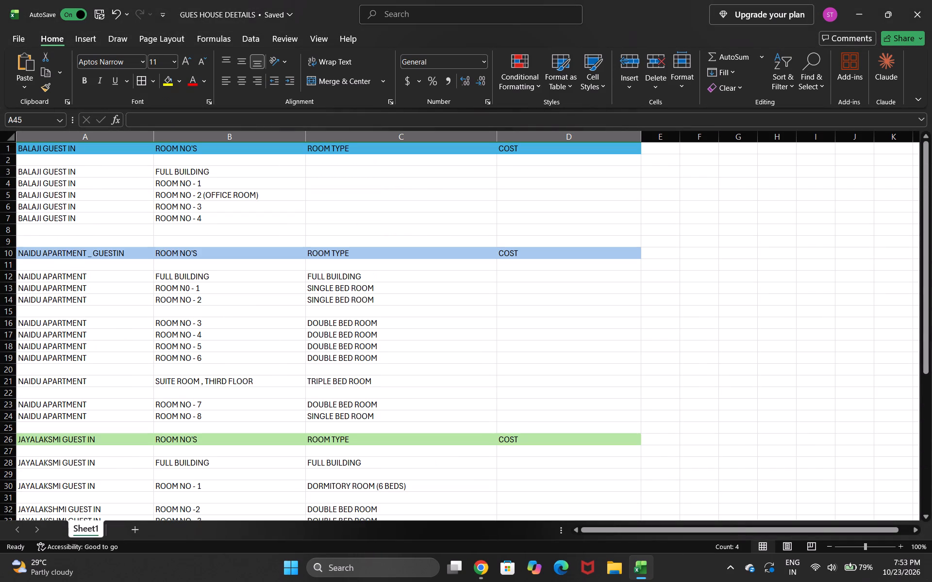
scroll(290, 292, "up", 1)
scroll(290, 292, "right", 5)
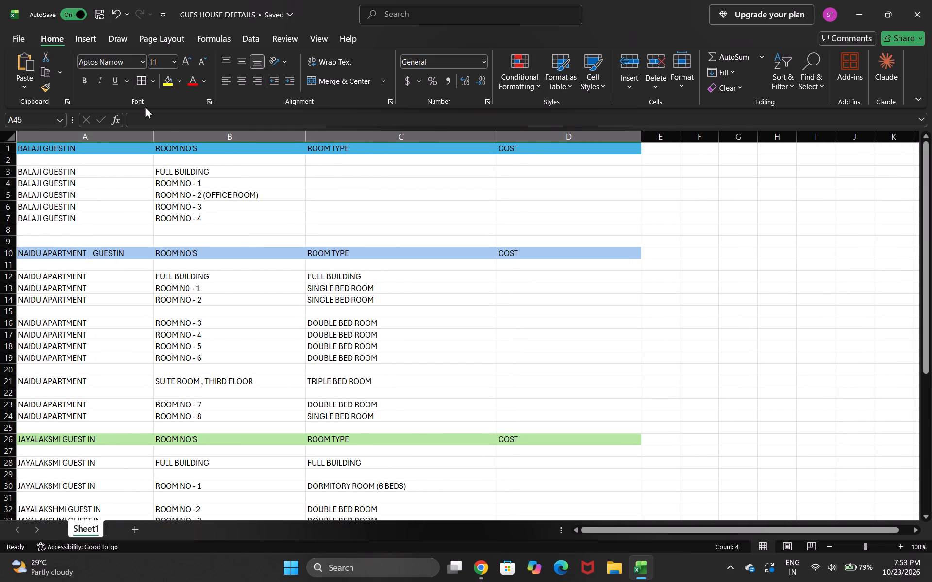
key("ctrl+p")
scroll(568, 150, "down", 7)
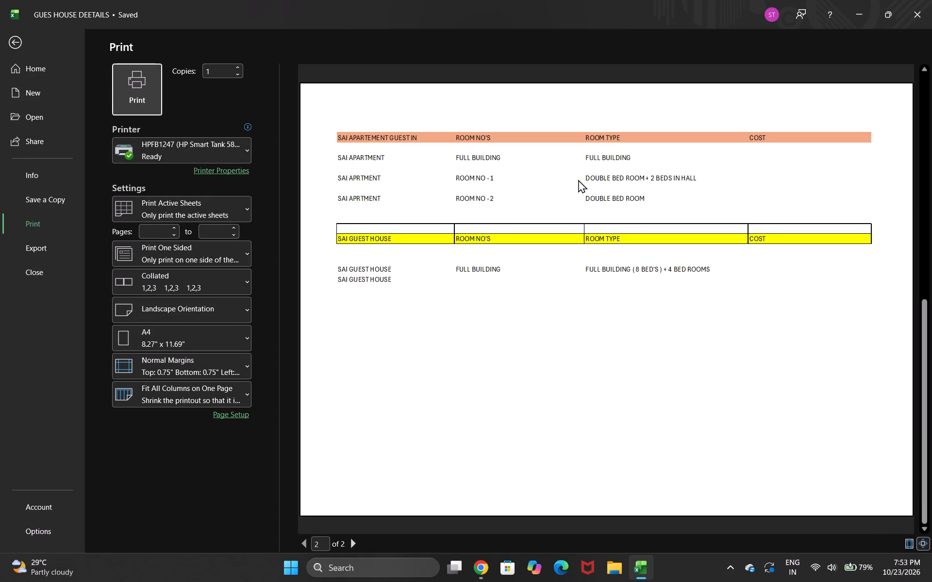
scroll(577, 210, "up", 7)
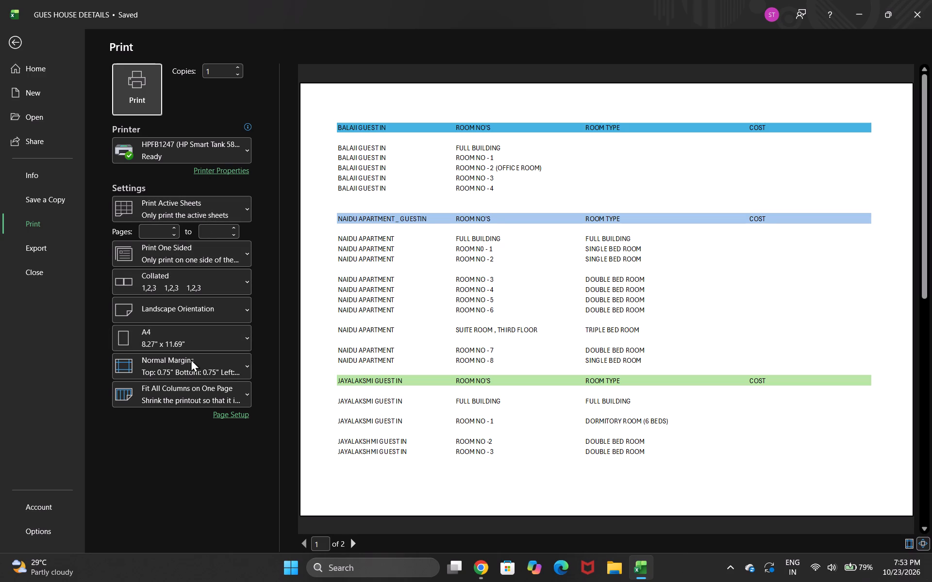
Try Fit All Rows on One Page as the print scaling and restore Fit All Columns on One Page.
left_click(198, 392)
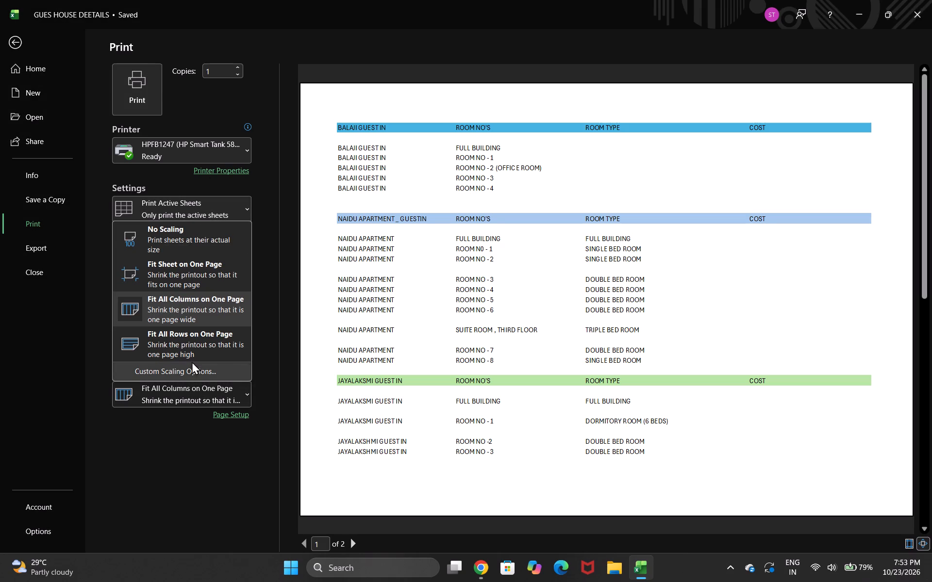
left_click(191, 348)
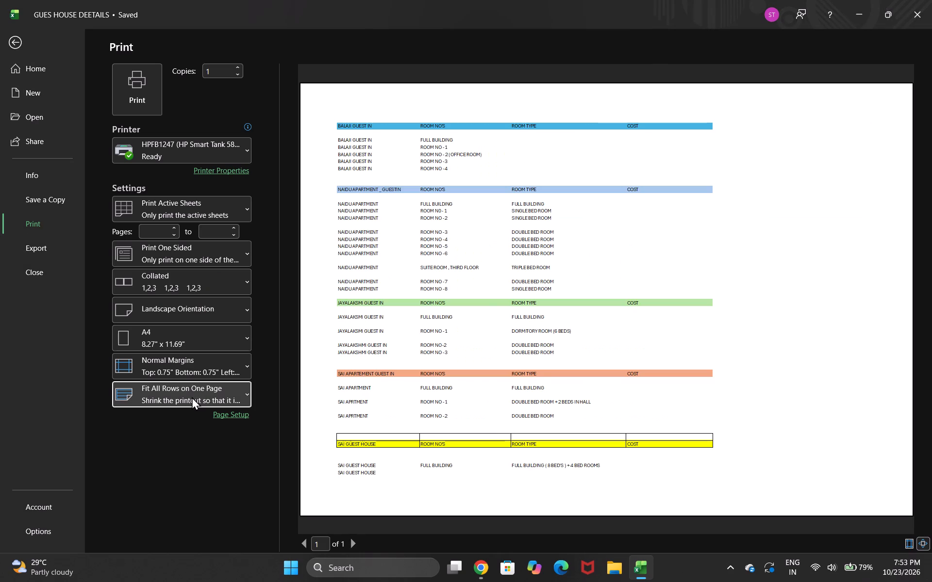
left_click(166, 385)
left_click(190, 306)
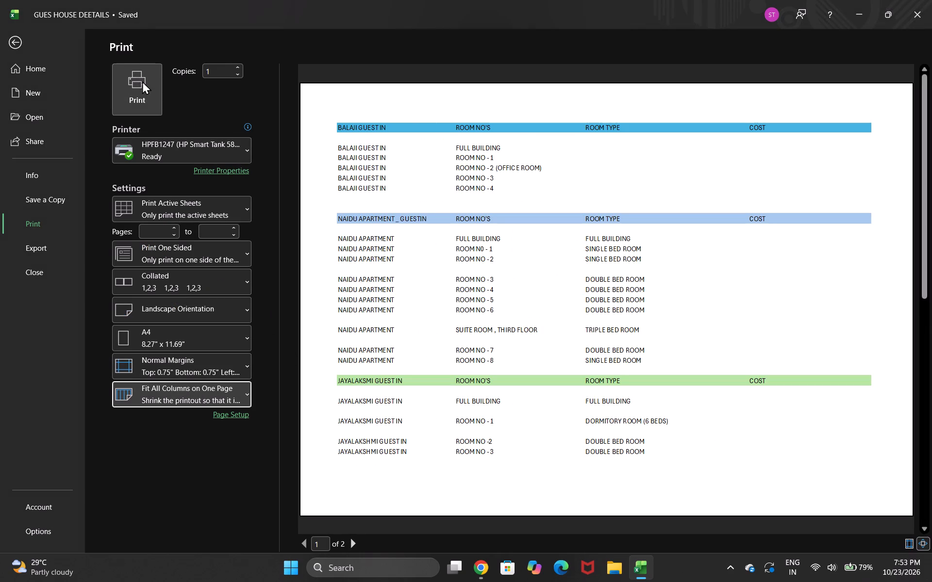
Check the preview pages and print one copy of the active sheet in landscape A4 on the HP Smart Tank printer.
scroll(321, 244, "down", 5)
scroll(321, 244, "up", 4)
left_click(126, 83)
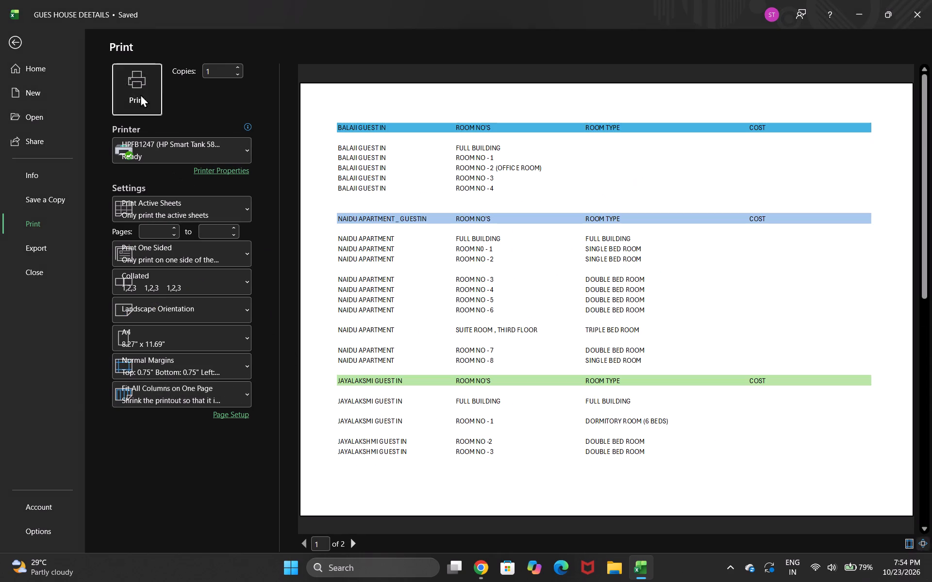
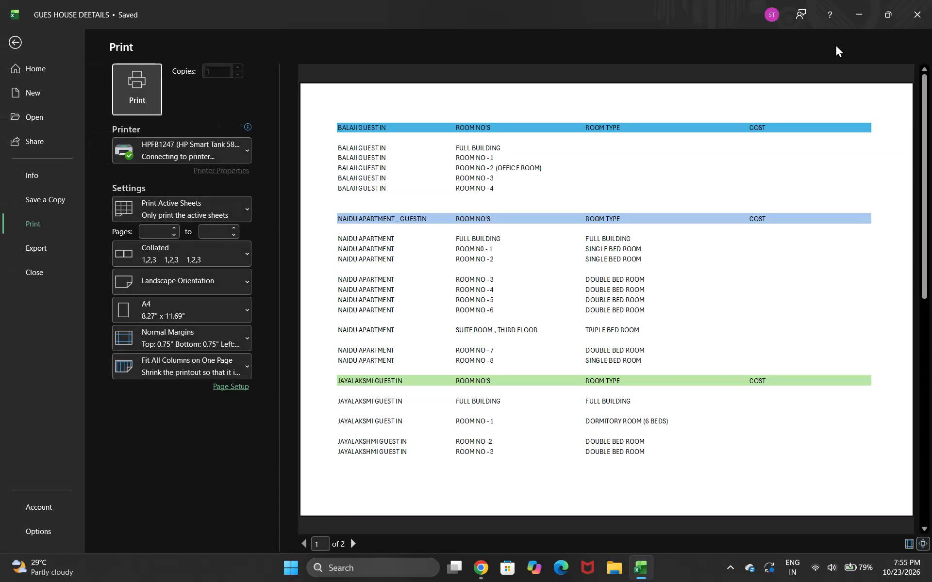
Set the workbook's print scaling to Fit All Rows on One Page.
left_click(172, 362)
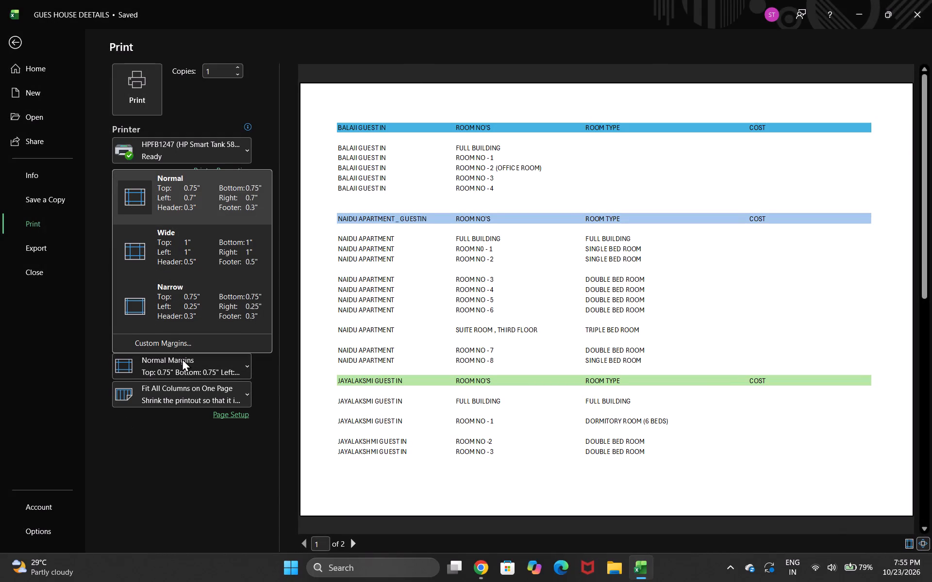
left_click(182, 358)
left_click(183, 395)
left_click(193, 347)
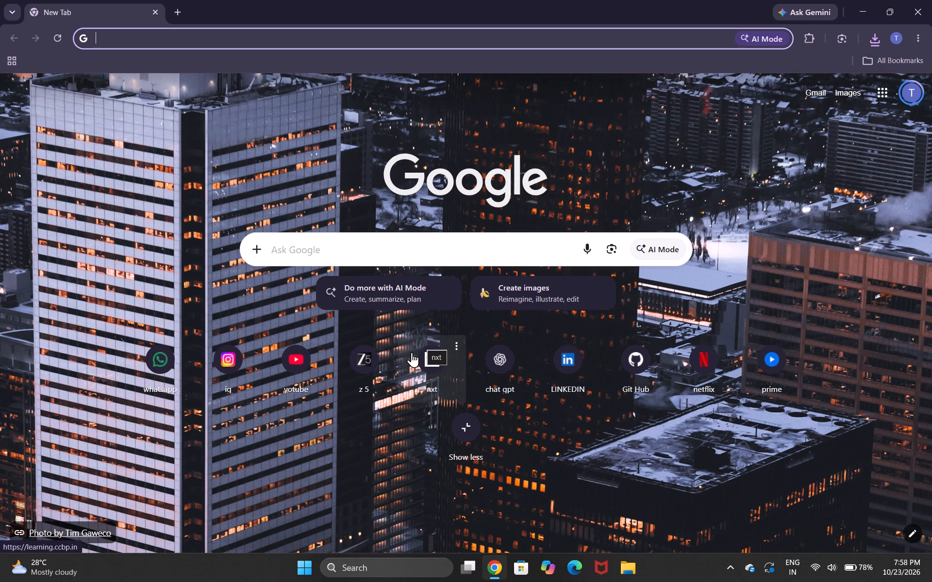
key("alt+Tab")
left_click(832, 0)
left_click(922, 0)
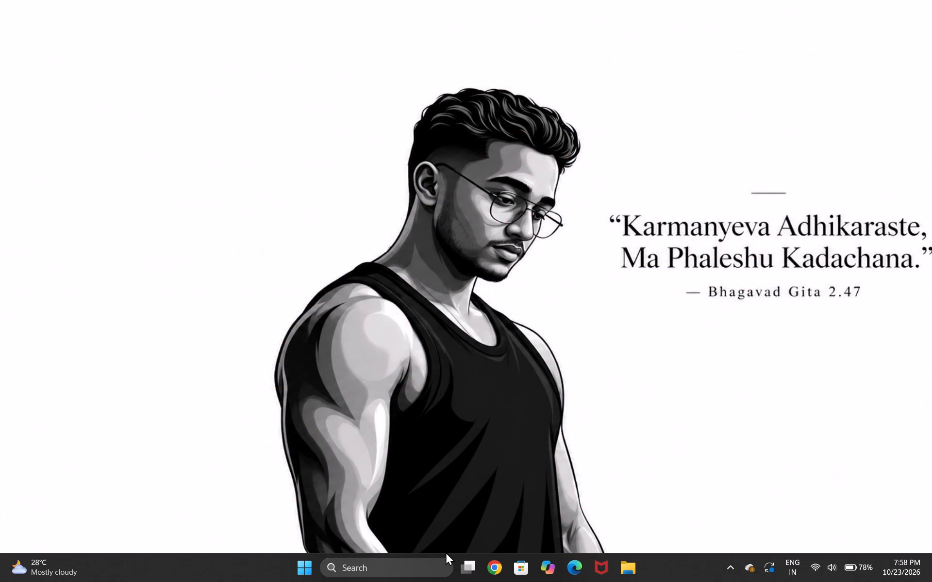
Bring up the Windows shut-down and sign-out options.
key("super+x")
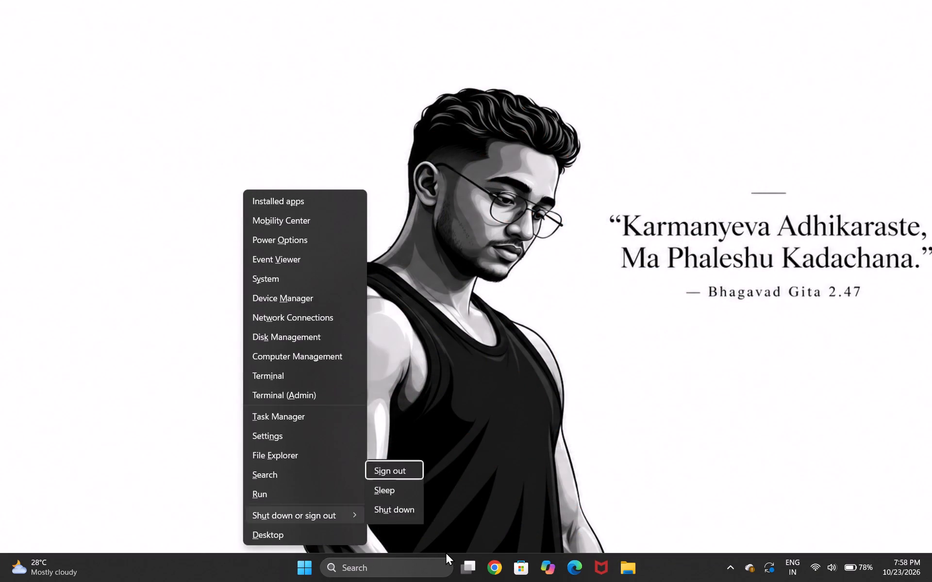